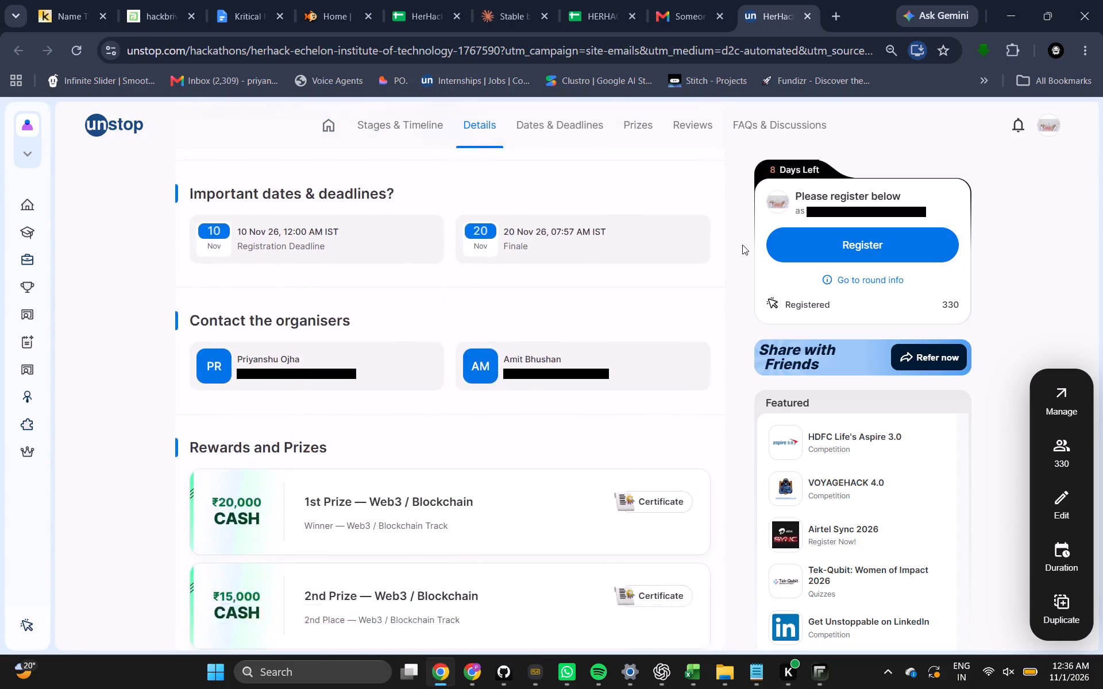
Examine the HerHack public listing, including its timeline, details, dates, prizes, reviews and discussions.
scroll(742, 245, down, 6)
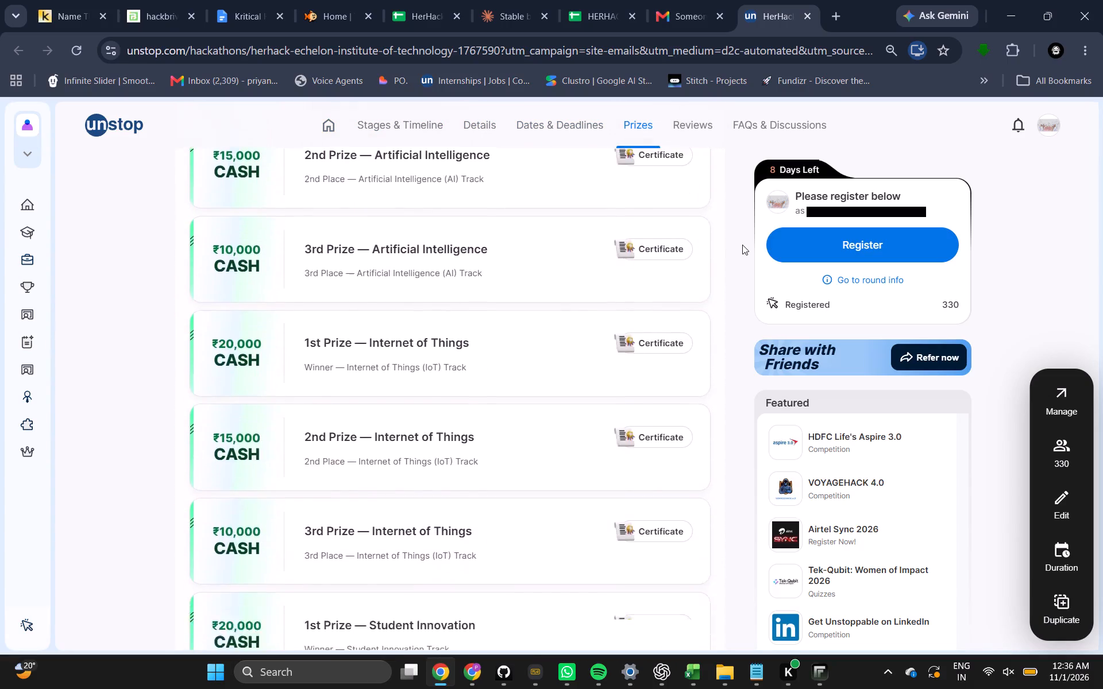
scroll(742, 245, down, 7)
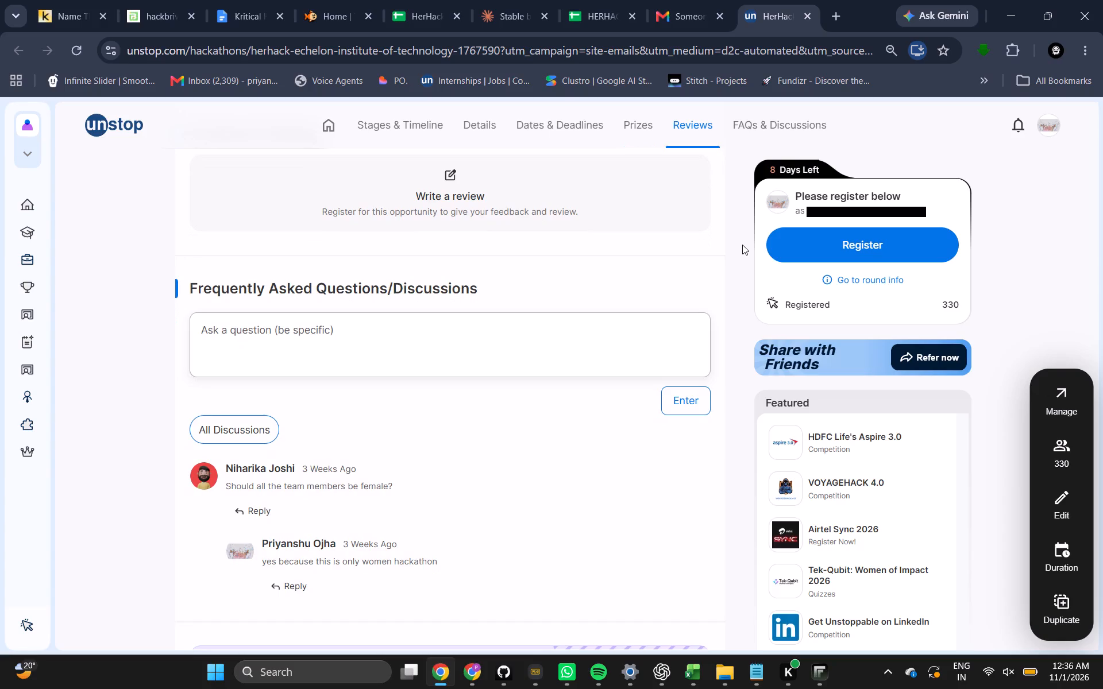
scroll(742, 245, up, 11)
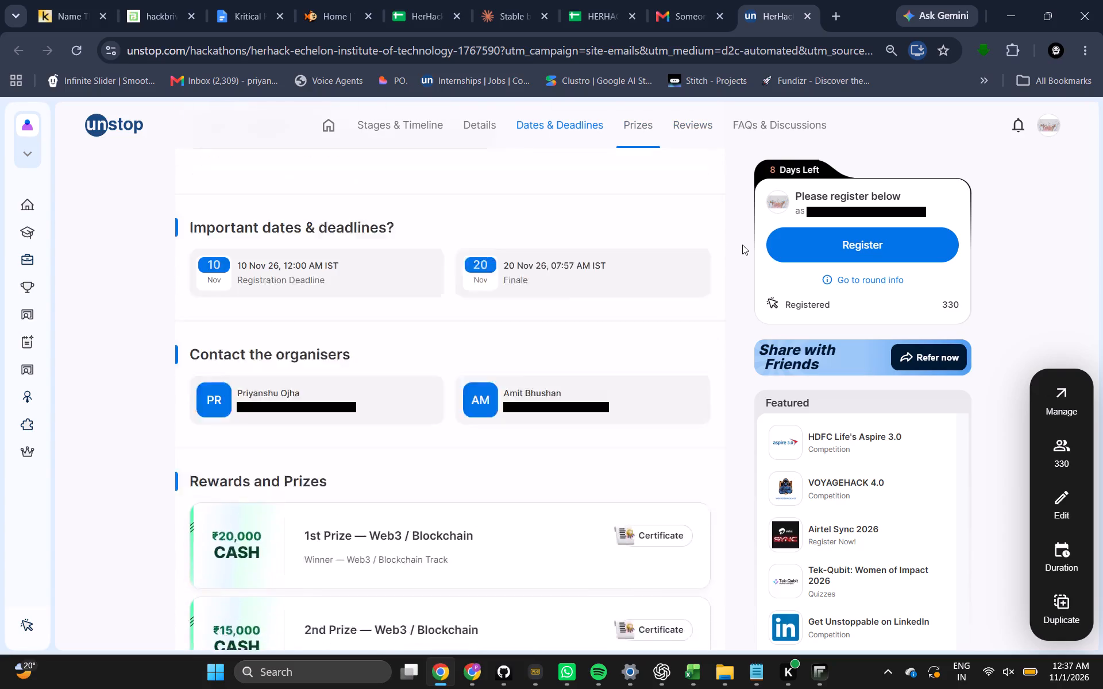
scroll(742, 251, up, 10)
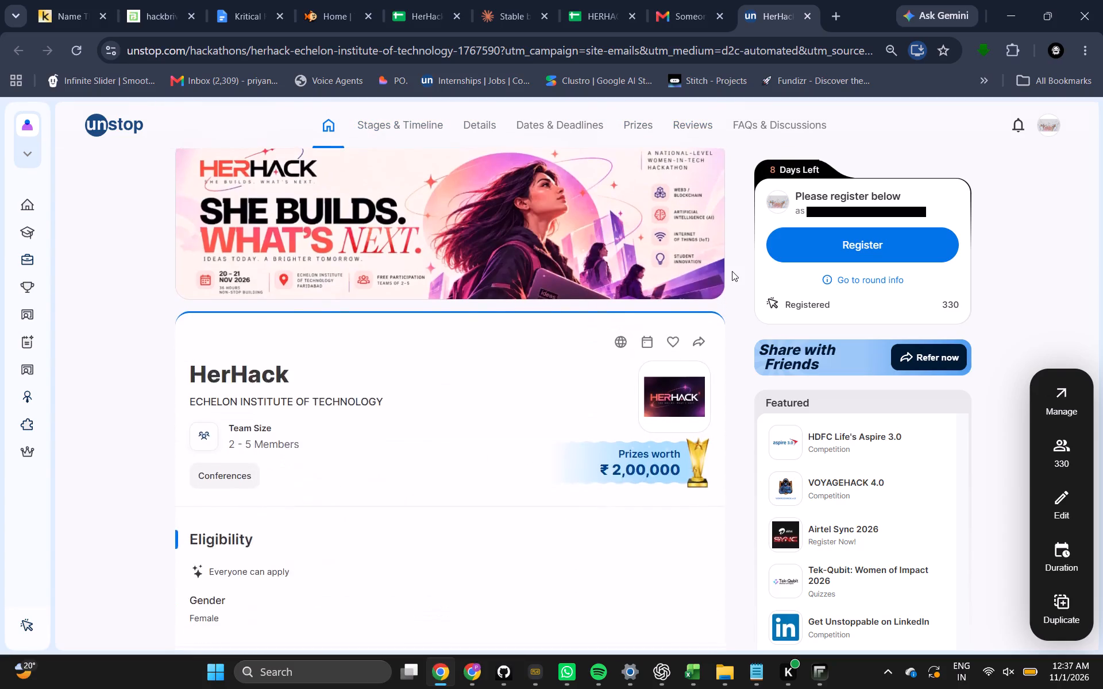
scroll(732, 271, up, 1)
click(398, 123)
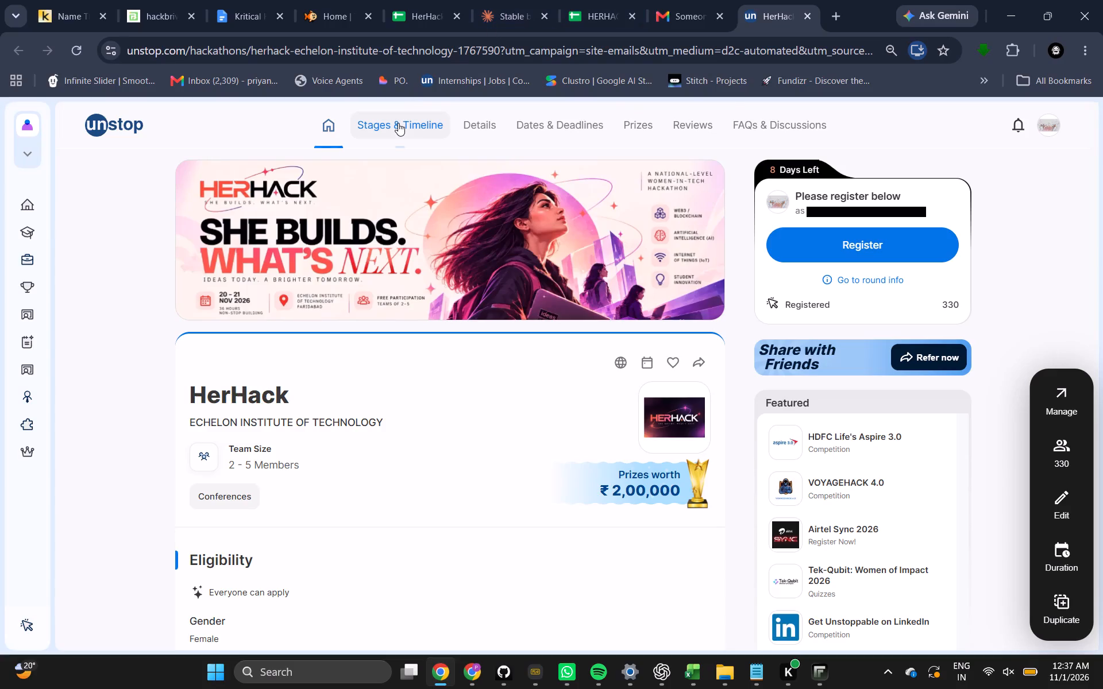
click(469, 119)
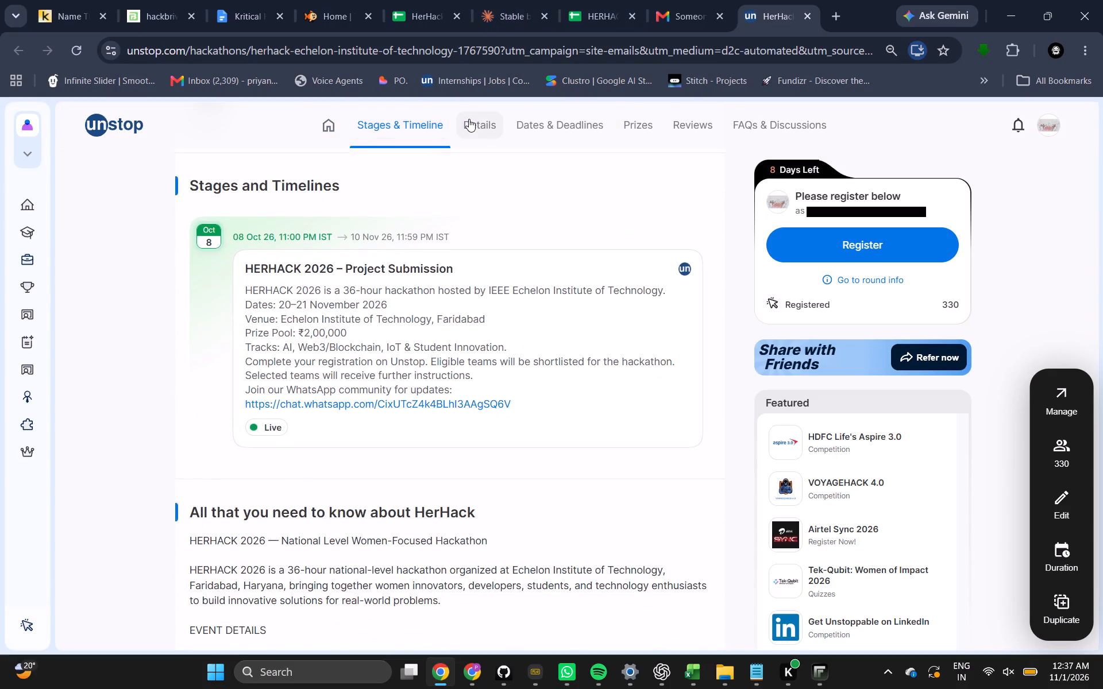
click(342, 122)
click(341, 122)
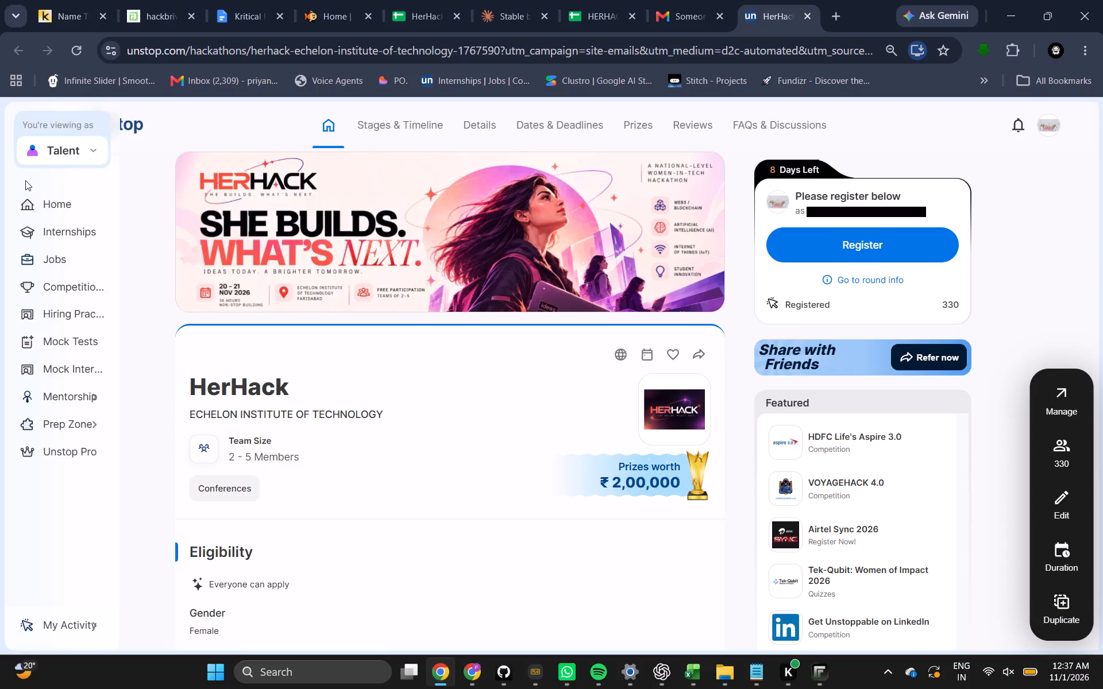
Switch the Unstop viewing role from Talent to Recruiter.
click(56, 152)
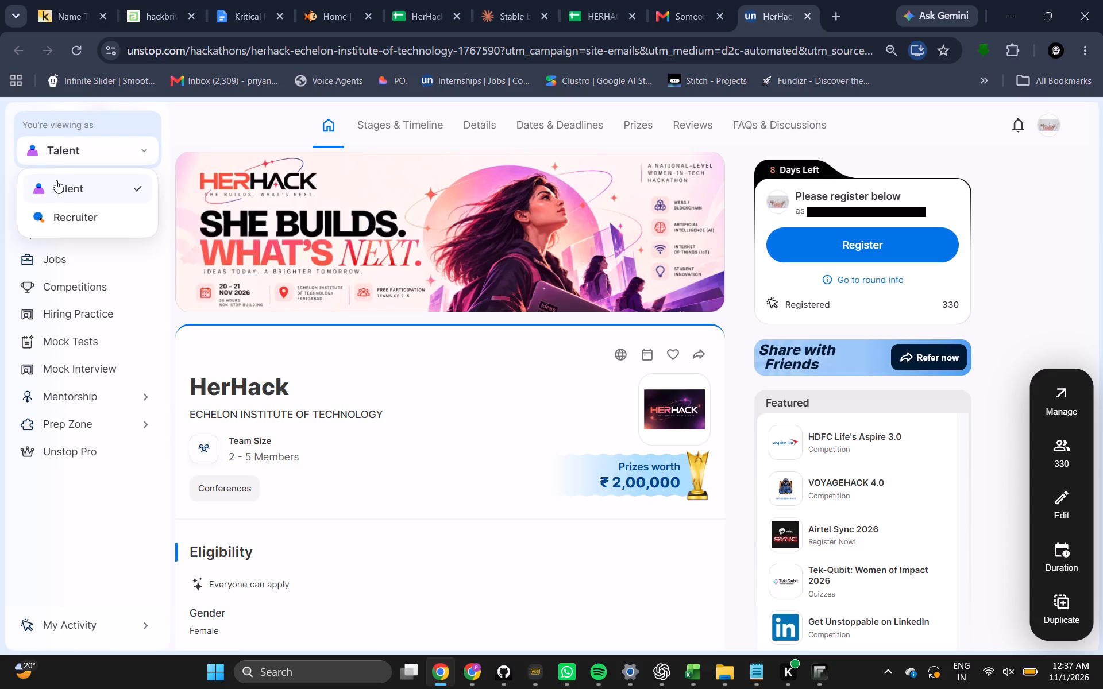
click(70, 221)
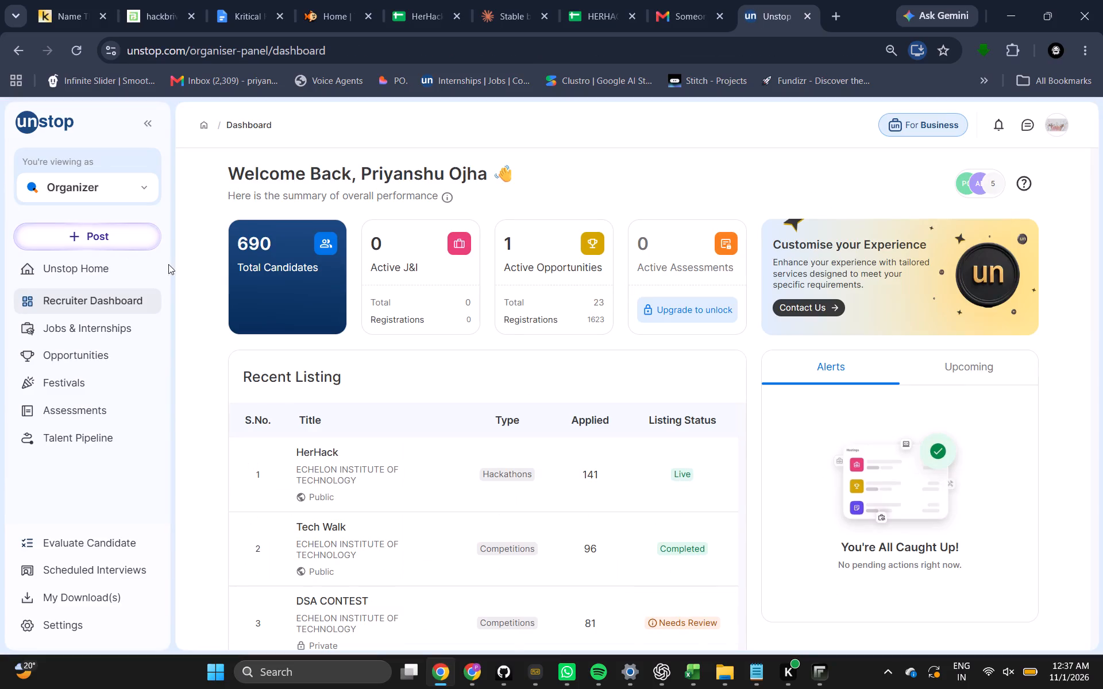
Open the HerHack hackathon from the recent listings and go to its list of all registrations.
scroll(398, 388, down, 3)
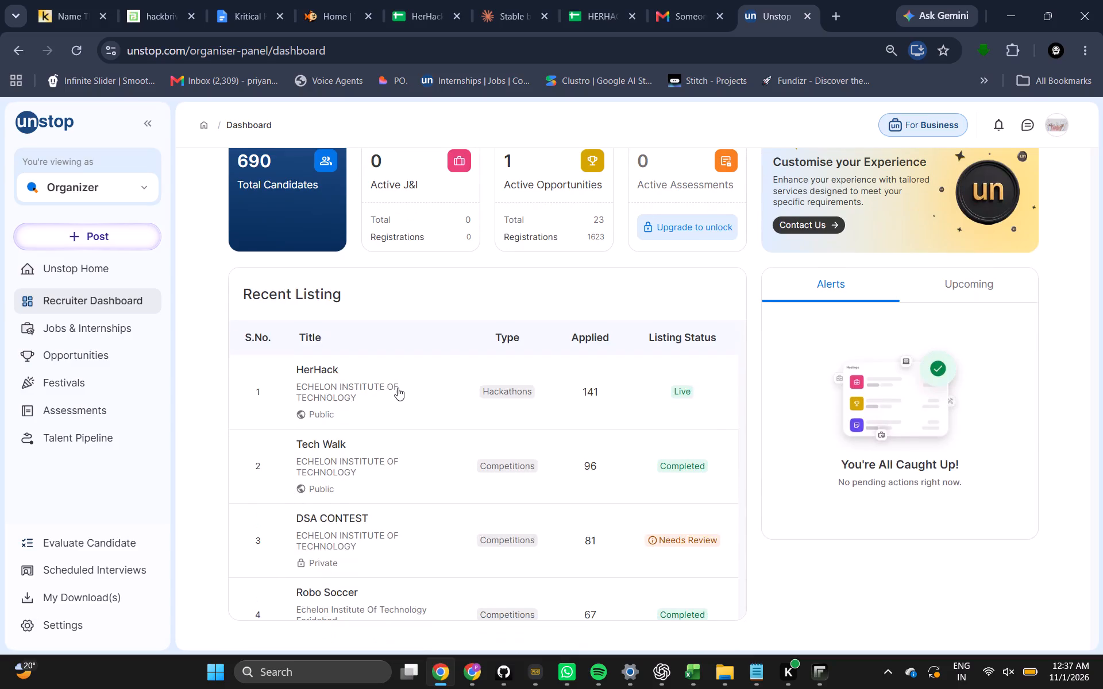
click(429, 386)
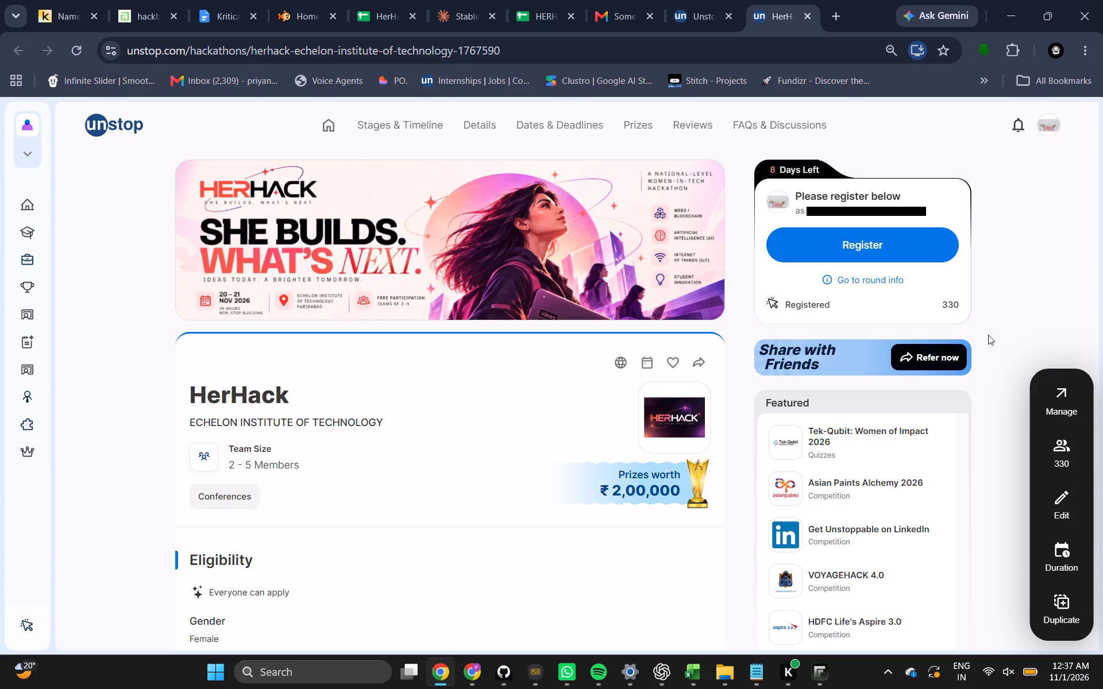
click(1056, 454)
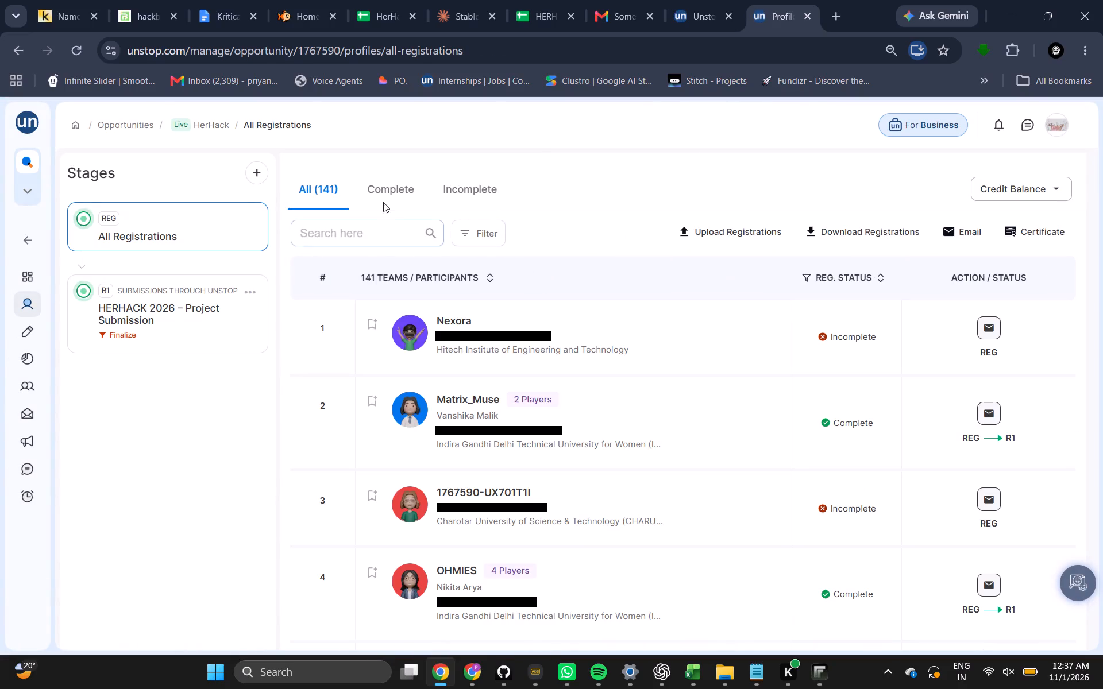
View only the complete HerHack registrations and close the registrations page.
click(398, 184)
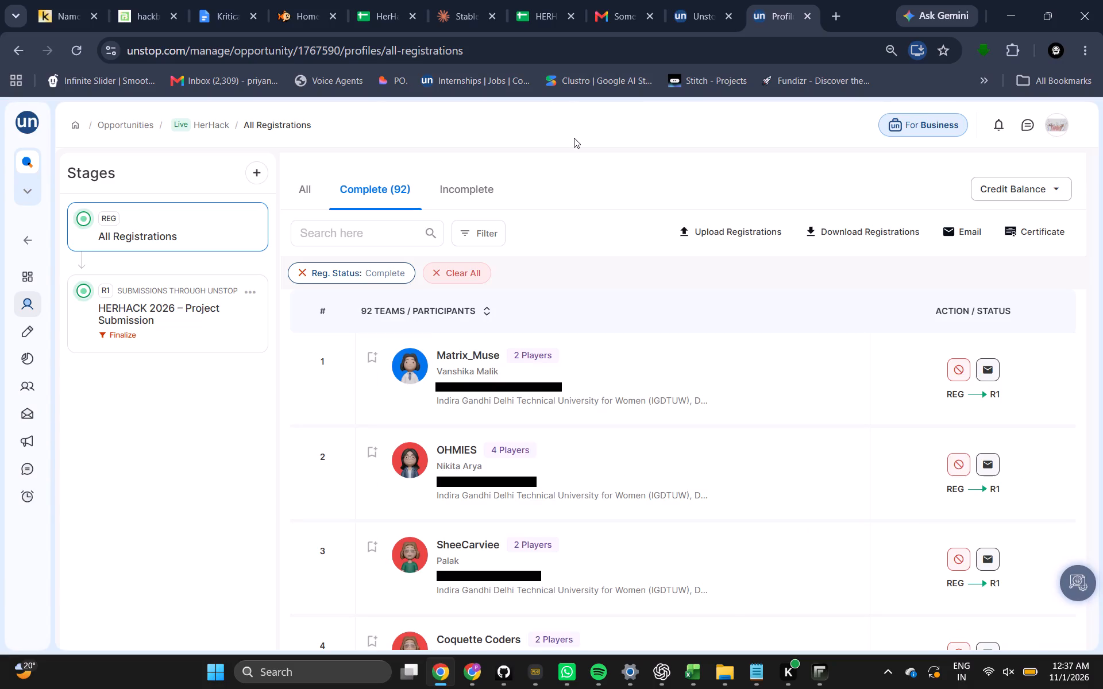
key(ctrl+w)
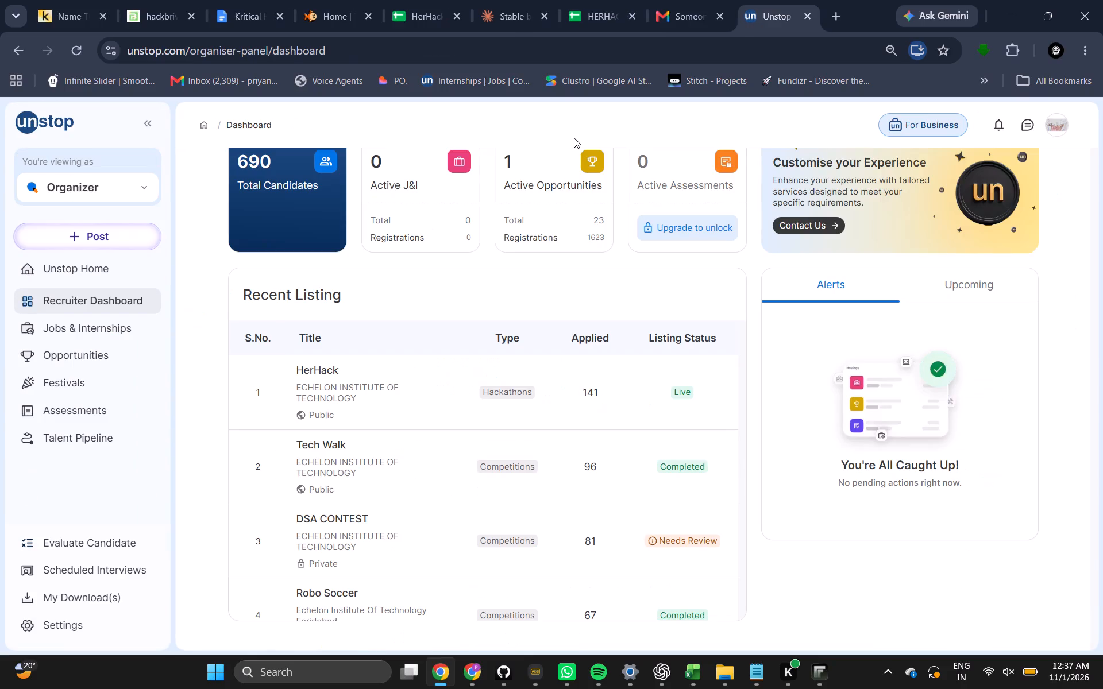
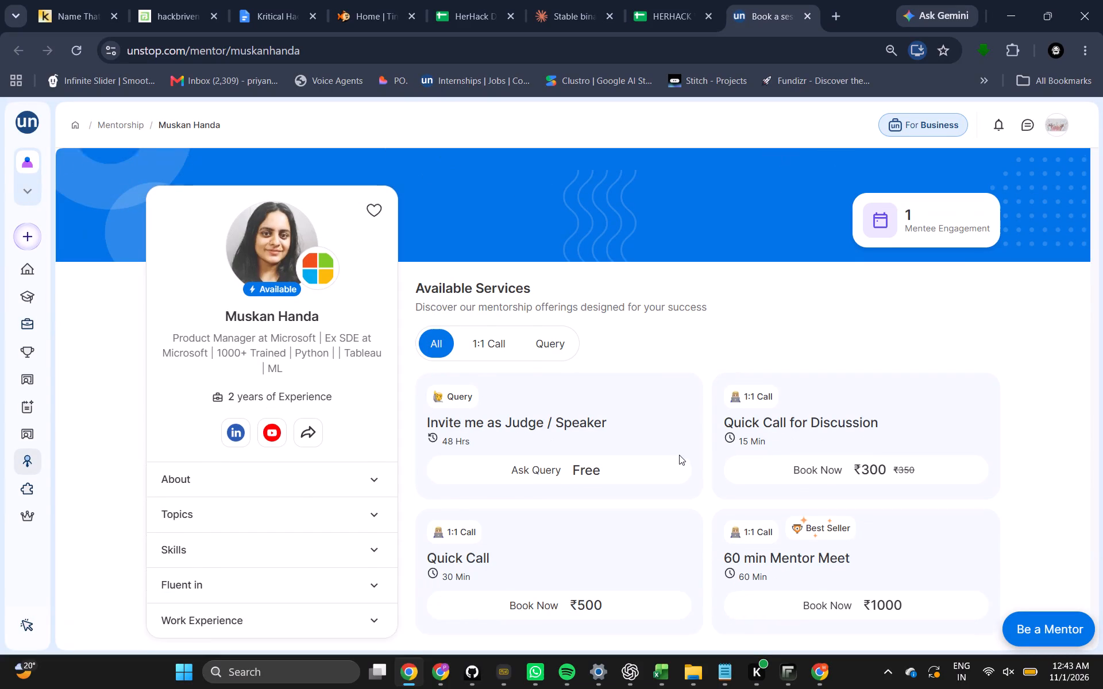
Open the free "Invite me as Judge / Speaker" query service from the mentor's Unstop profile.
scroll(679, 455, down, 1)
click(598, 461)
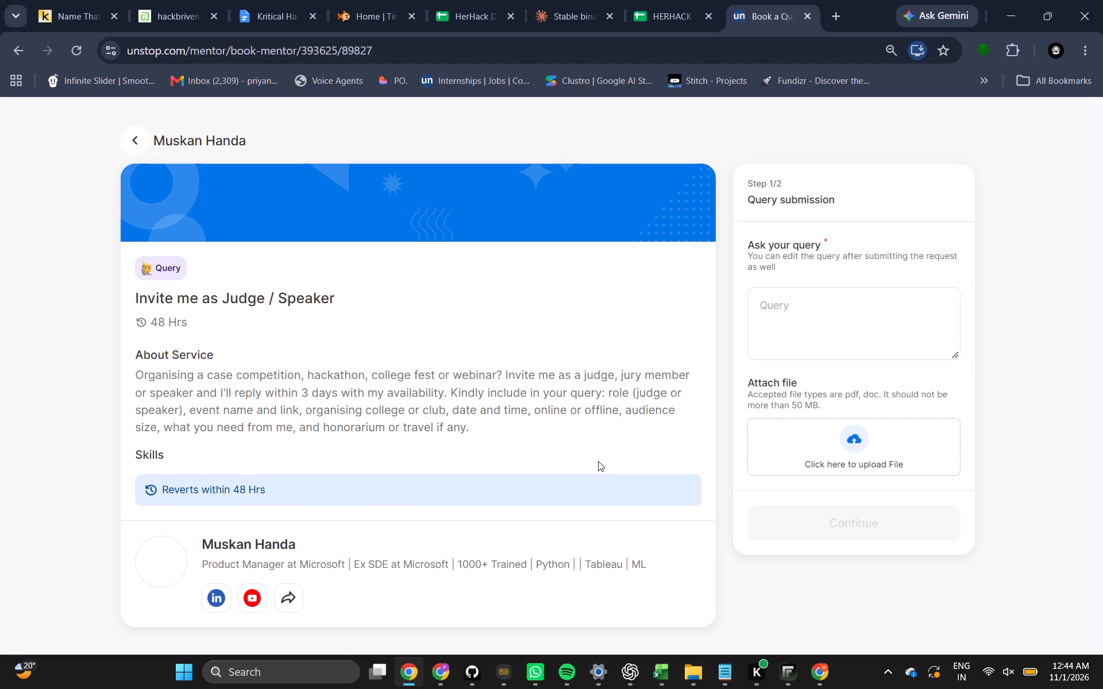
Take a screenshot of the mentor's "Invite me as Judge / Speaker" page, including its empty query submission form.
scroll(598, 461, down, 1)
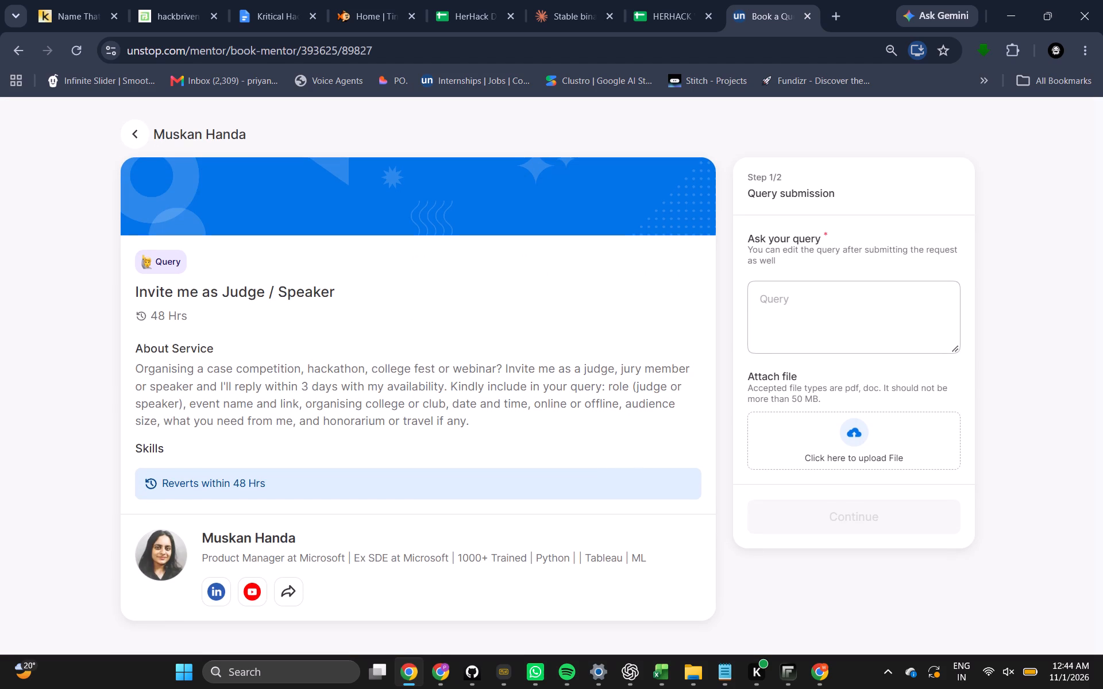
click(856, 305)
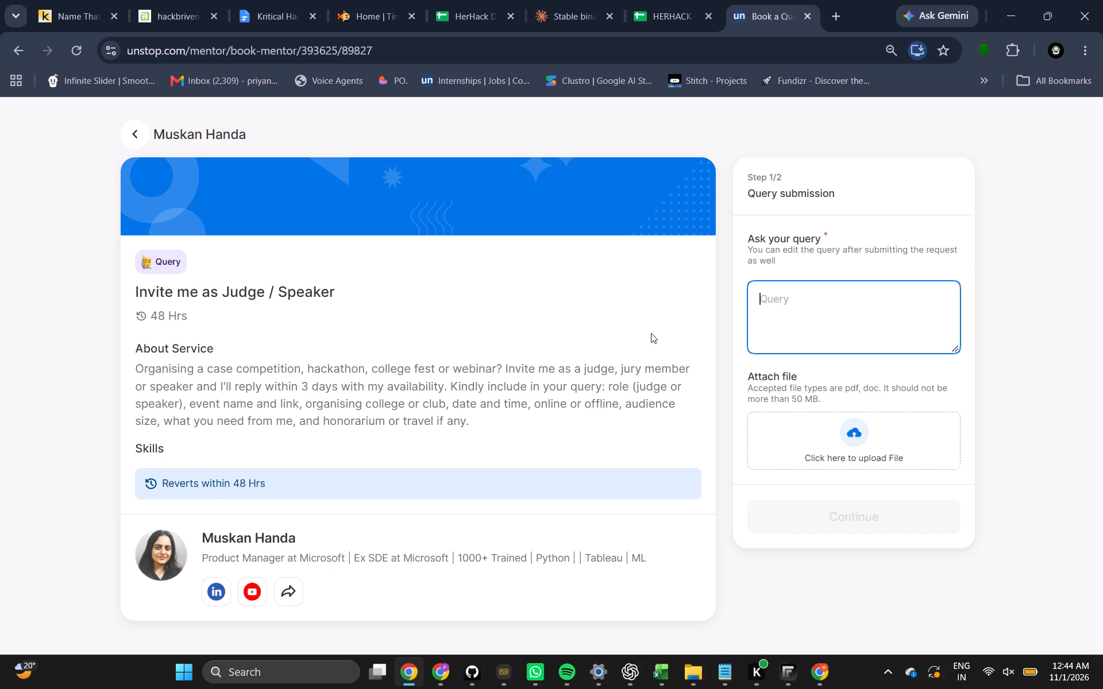
key(shift+super+s)
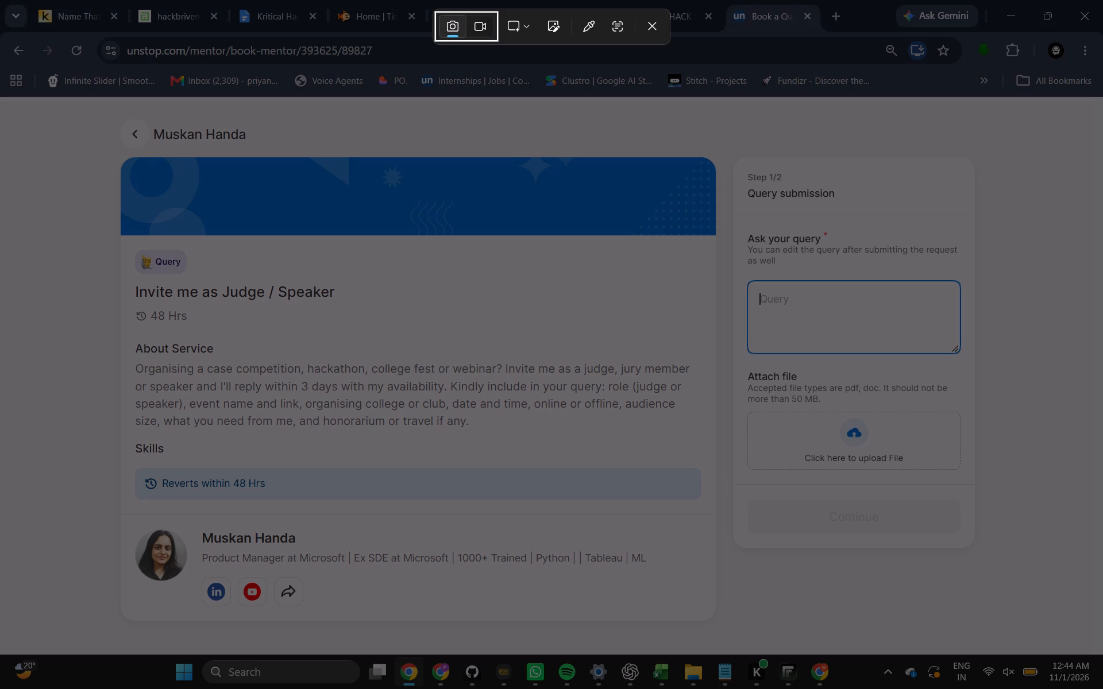
click(5, 0)
scroll(259, 175, right, 1)
drag(29, 83, 1102, 688)
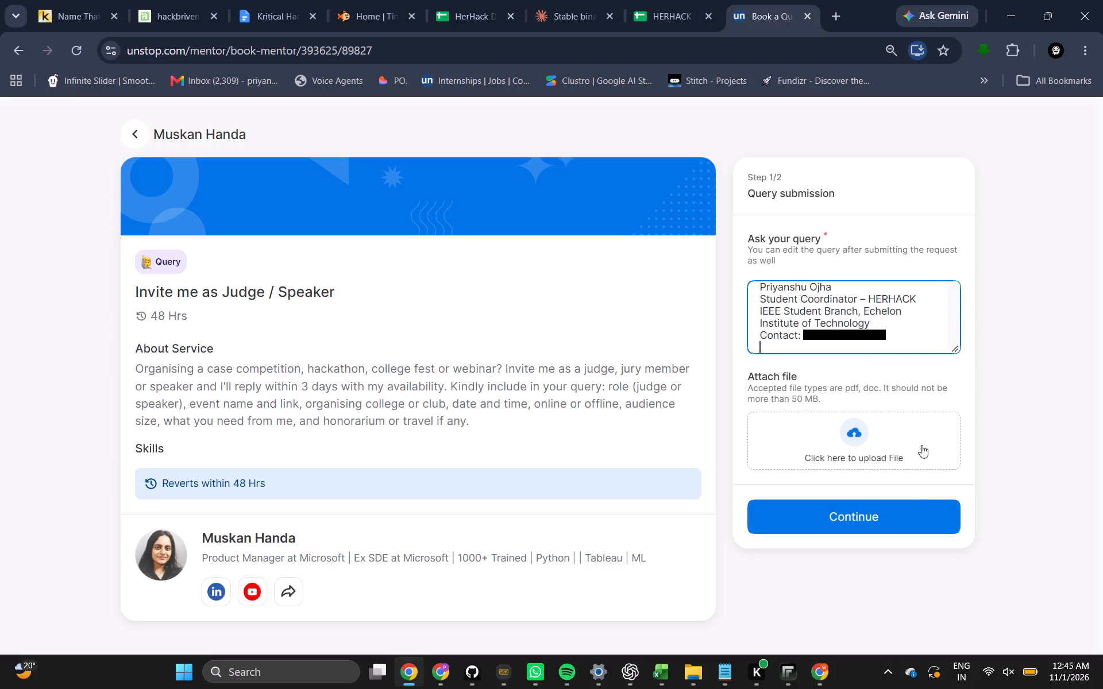
Attach the poster file ECHELON HERHAC.jpeg from the Downloads folder to the judge invitation query.
click(822, 440)
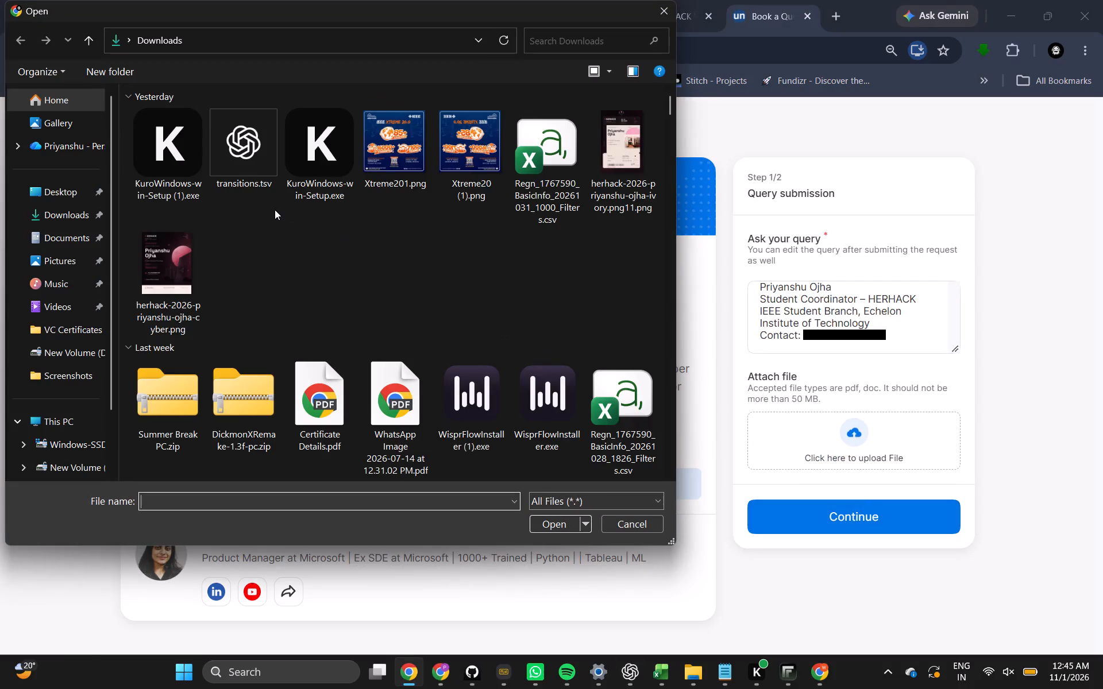
scroll(352, 270, down, 1)
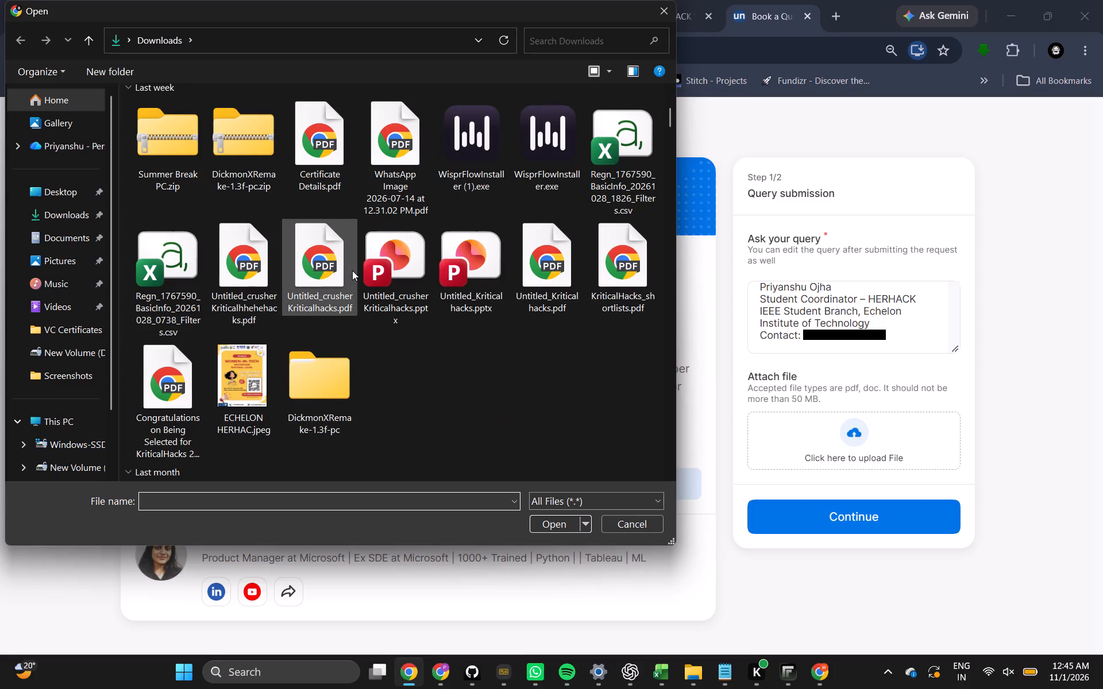
scroll(352, 270, left, 1)
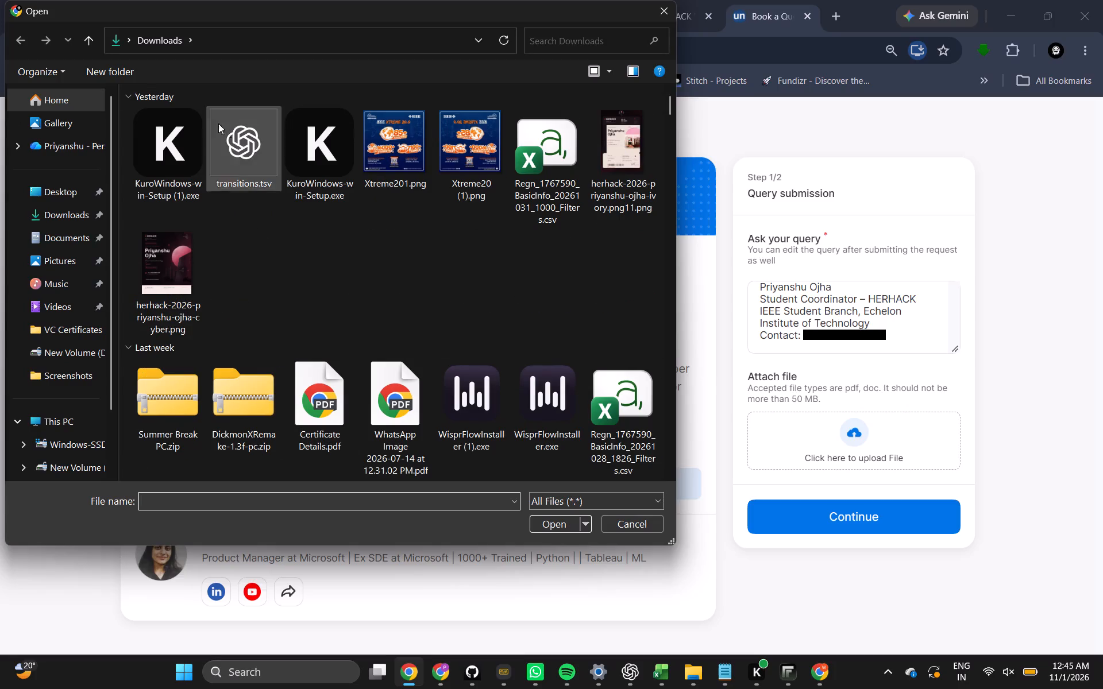
scroll(295, 205, up, 5)
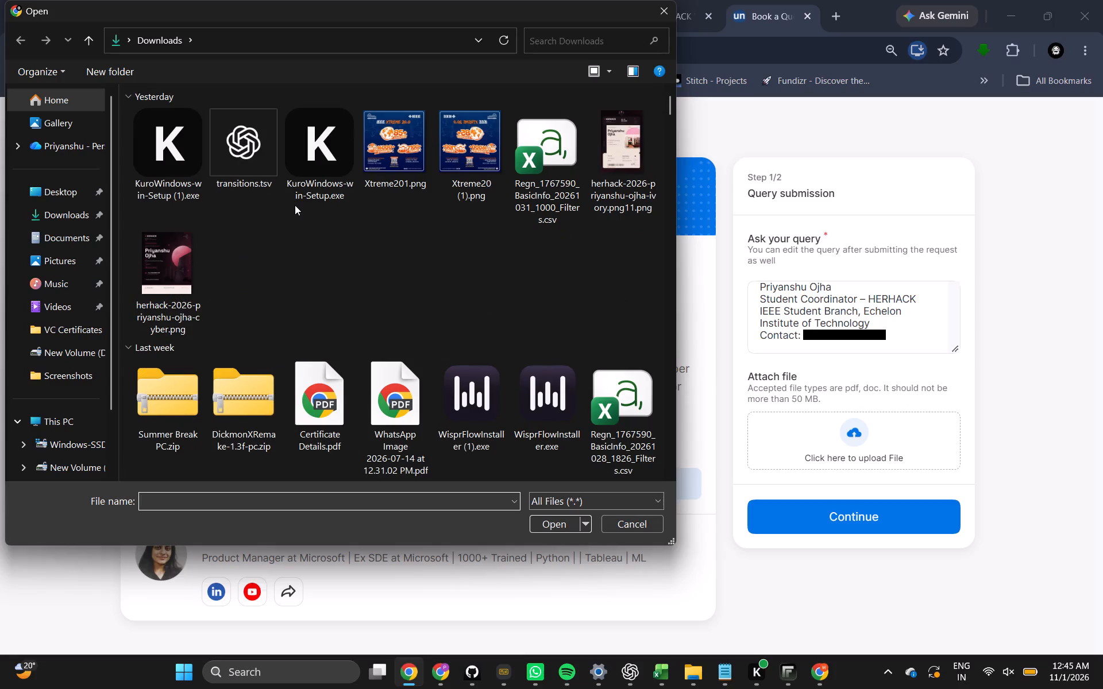
scroll(295, 205, down, 2)
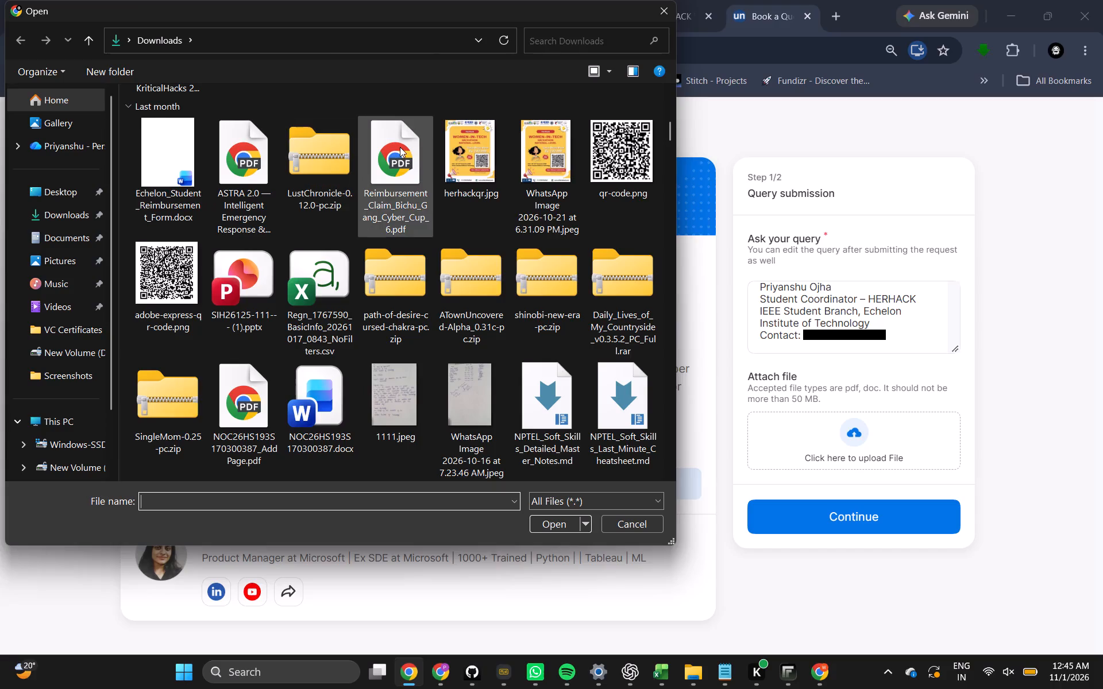
scroll(400, 147, up, 2)
right_click(383, 246)
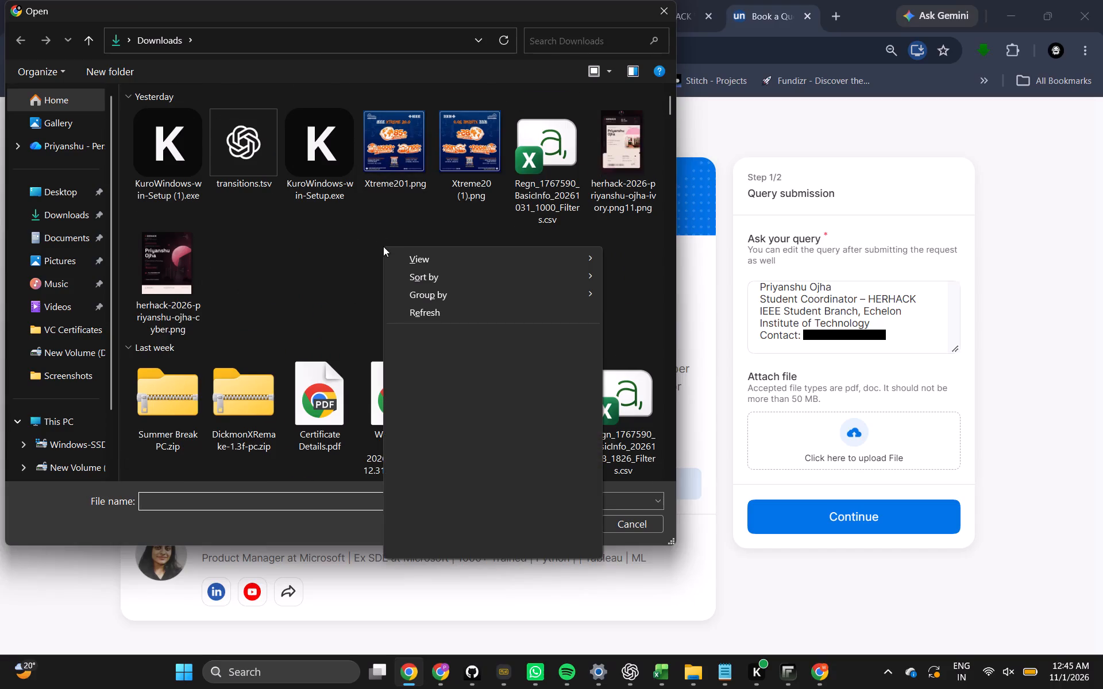
scroll(383, 246, down, 1)
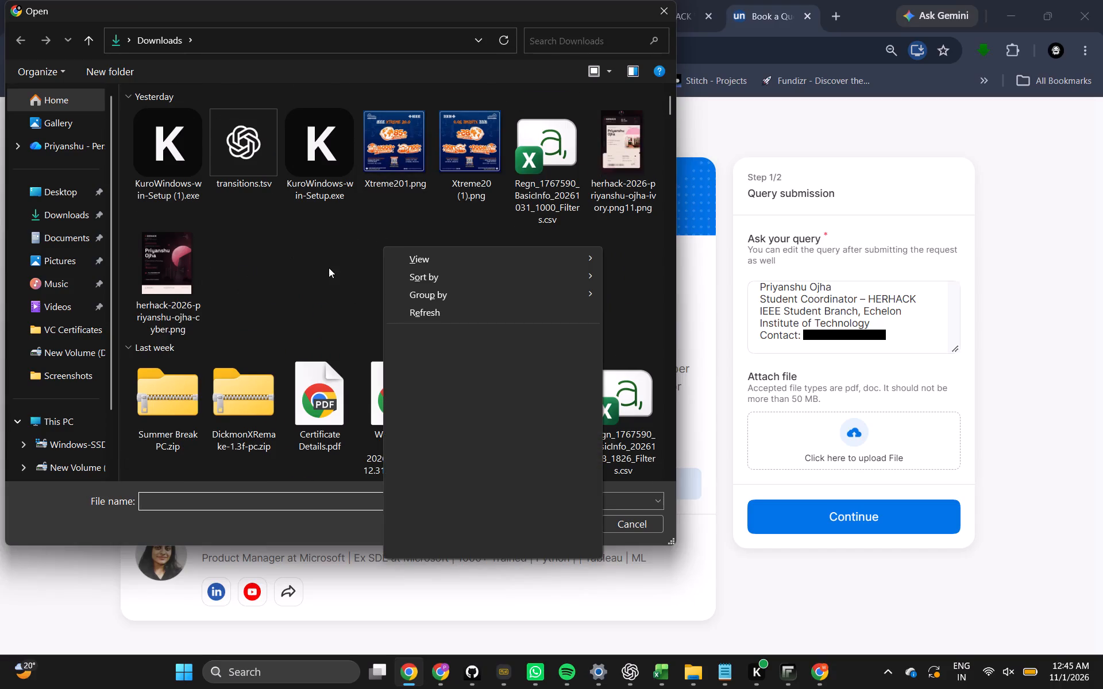
right_click(329, 268)
scroll(329, 268, down, 1)
click(329, 268)
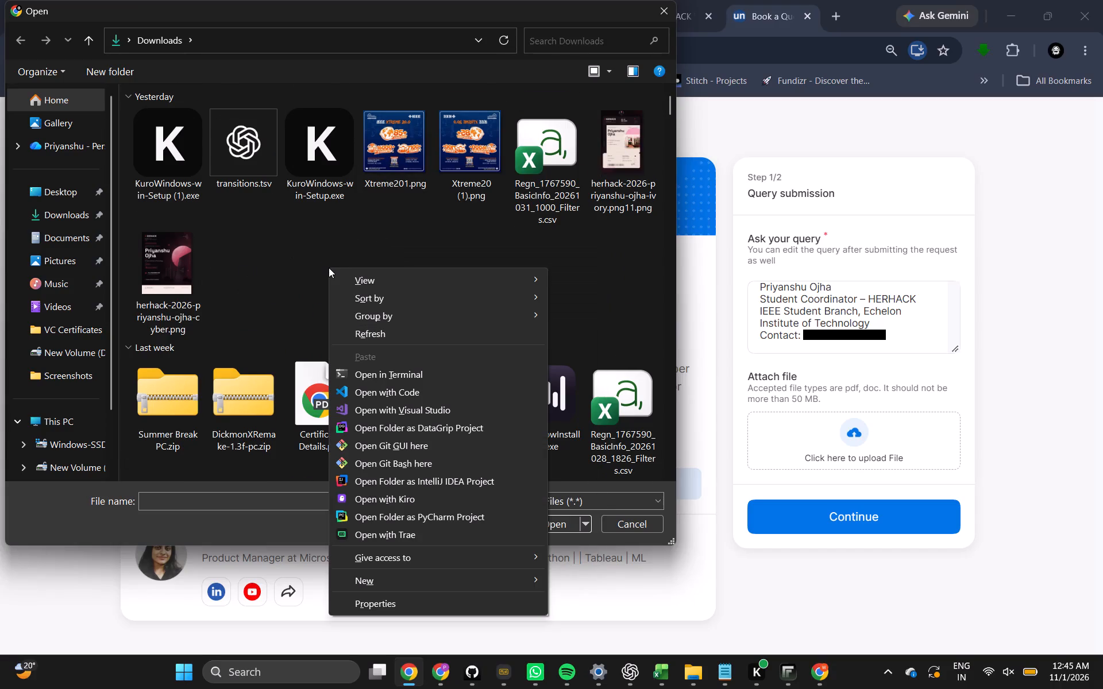
click(280, 266)
scroll(280, 266, down, 1)
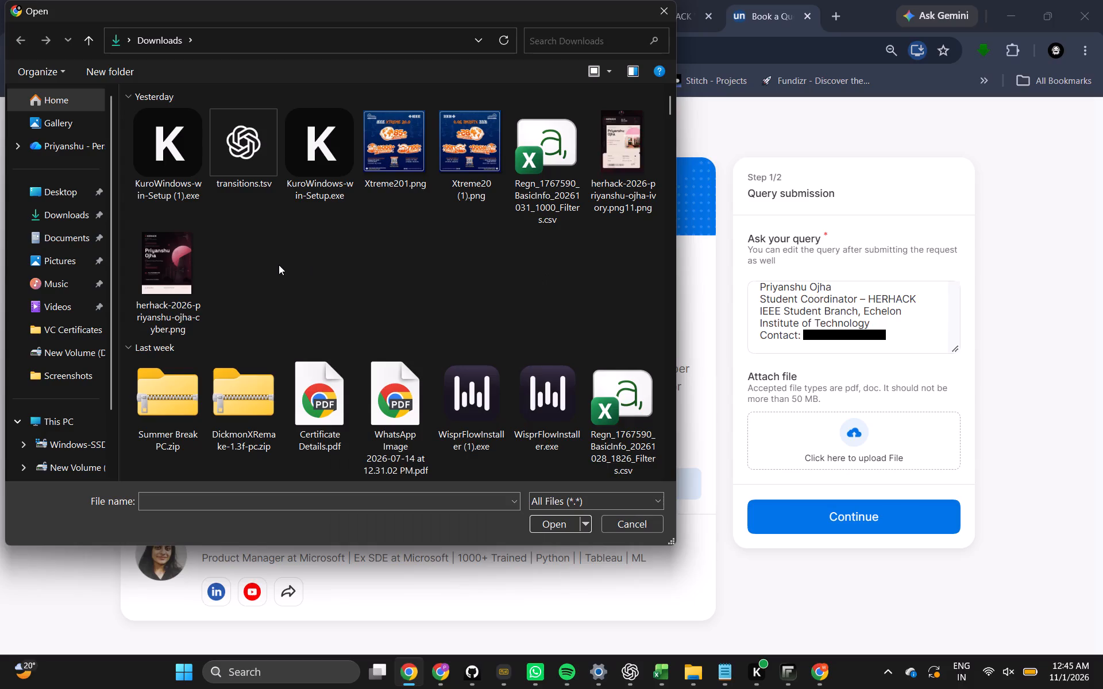
scroll(279, 265, down, 1)
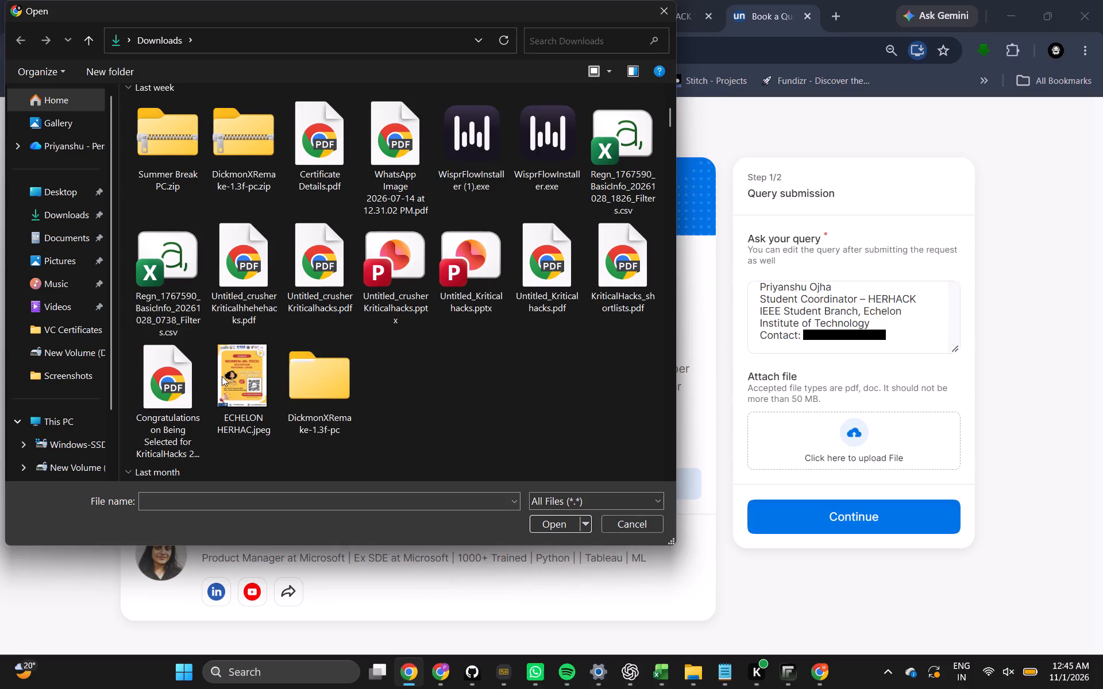
click(222, 376)
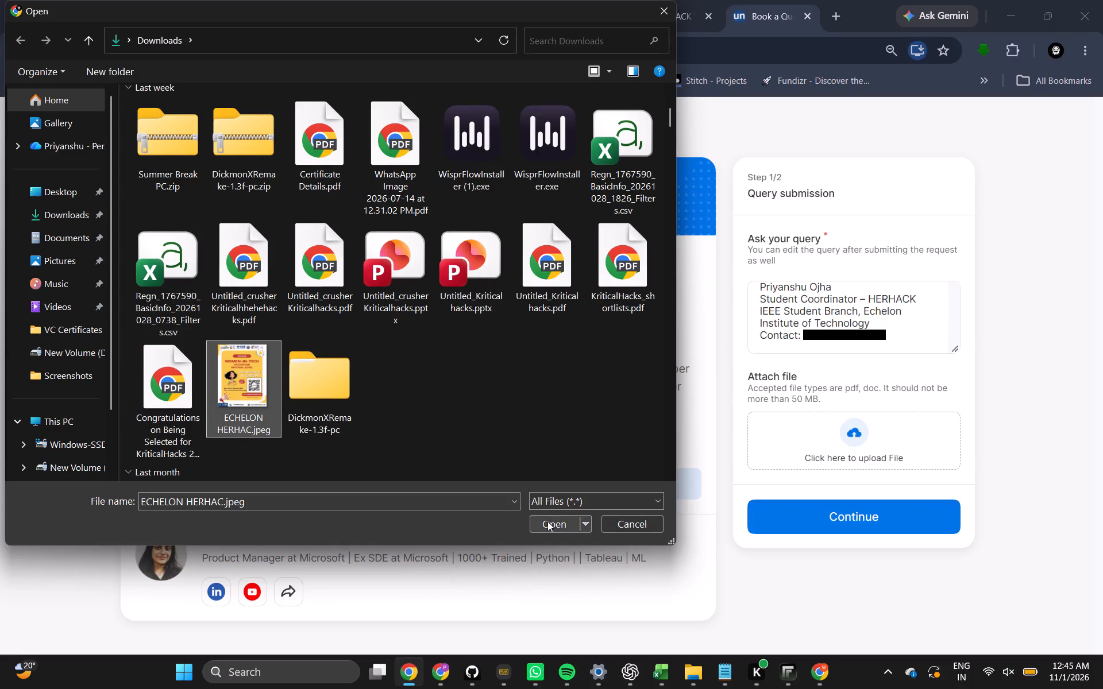
click(547, 521)
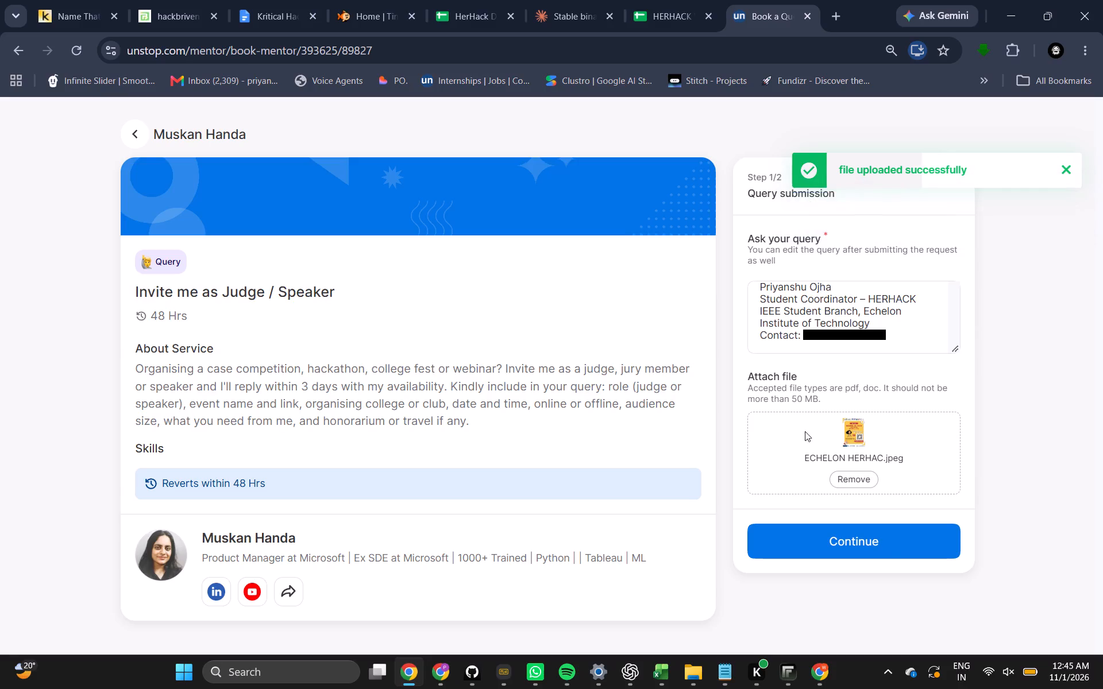
drag(874, 523, 870, 551)
click(870, 551)
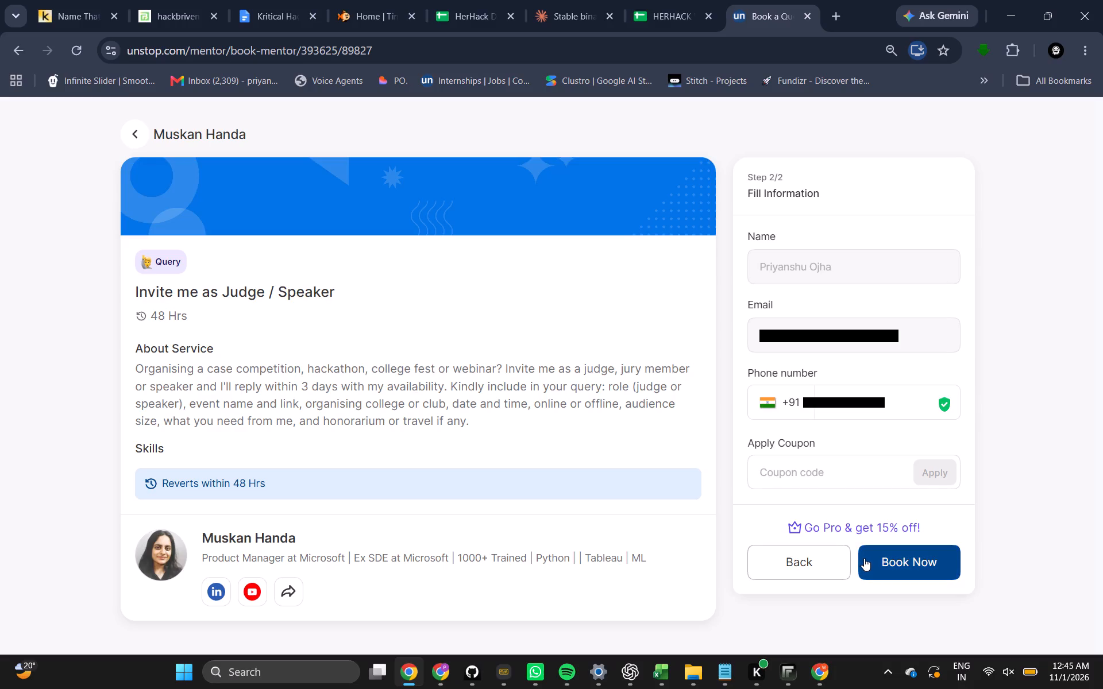
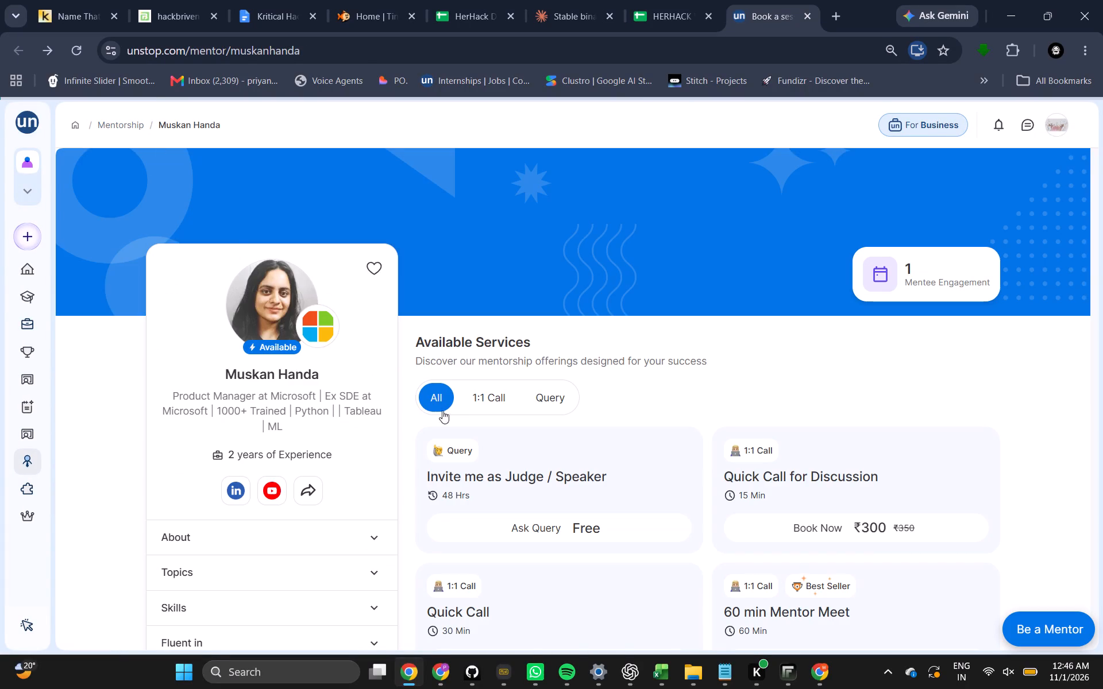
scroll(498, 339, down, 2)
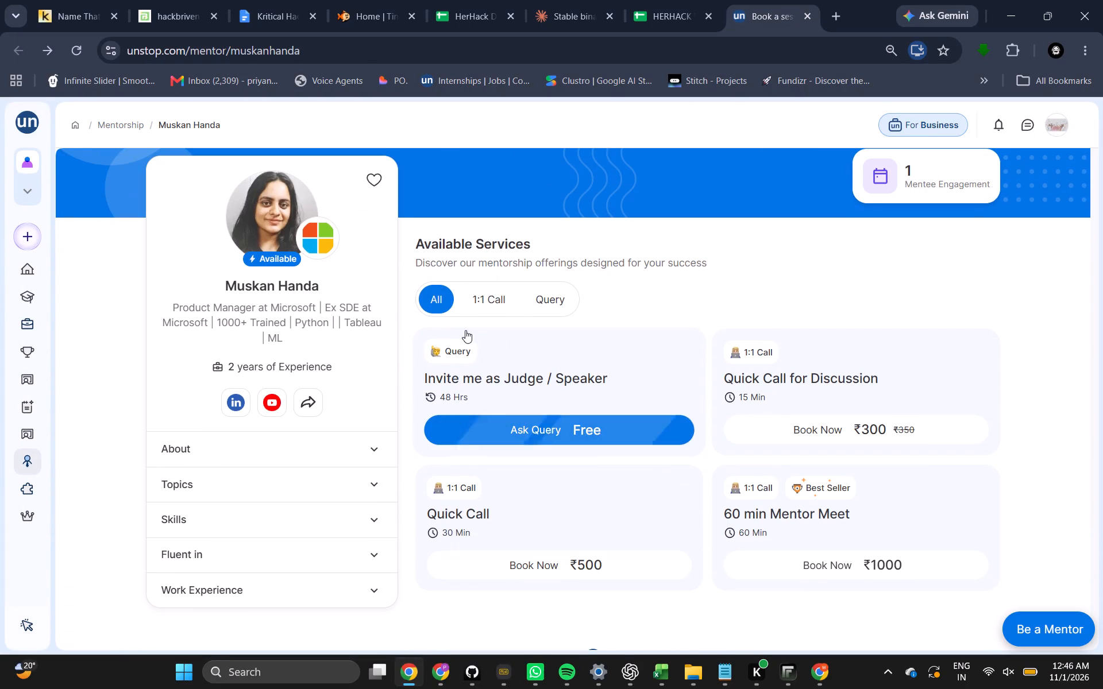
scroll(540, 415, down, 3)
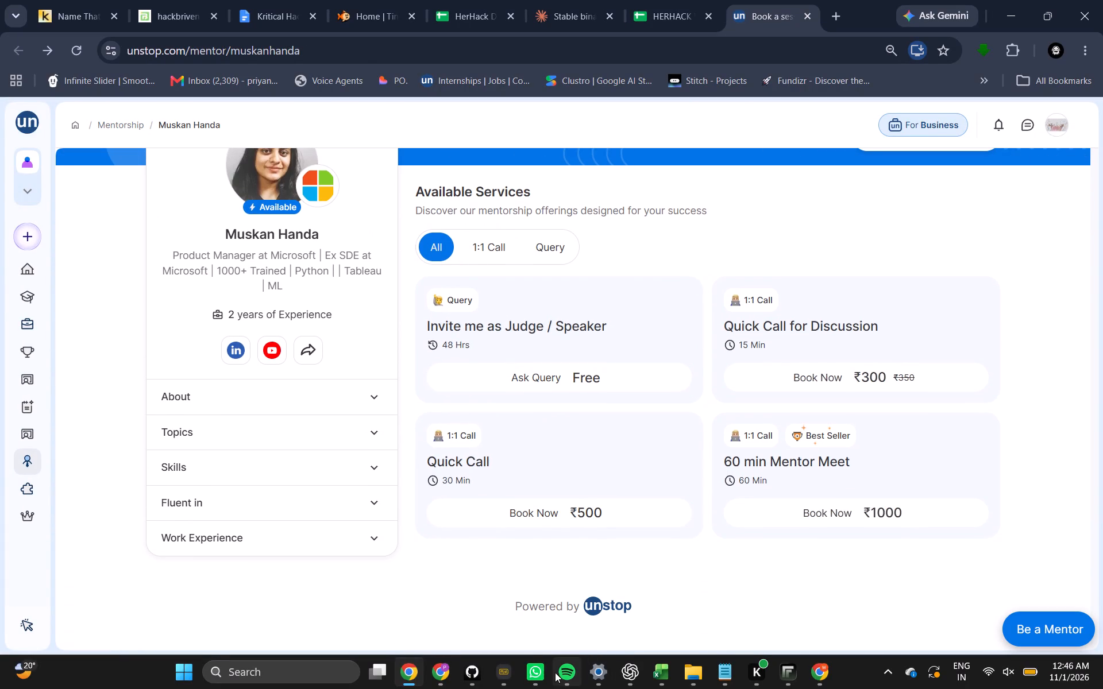
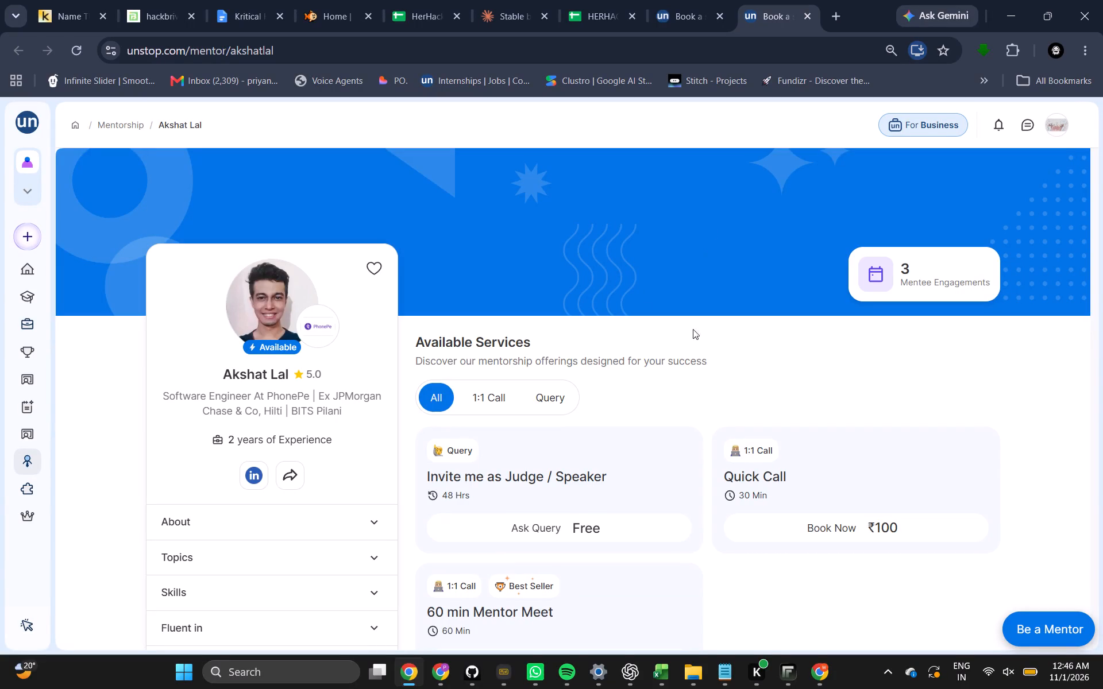
scroll(685, 397, down, 1)
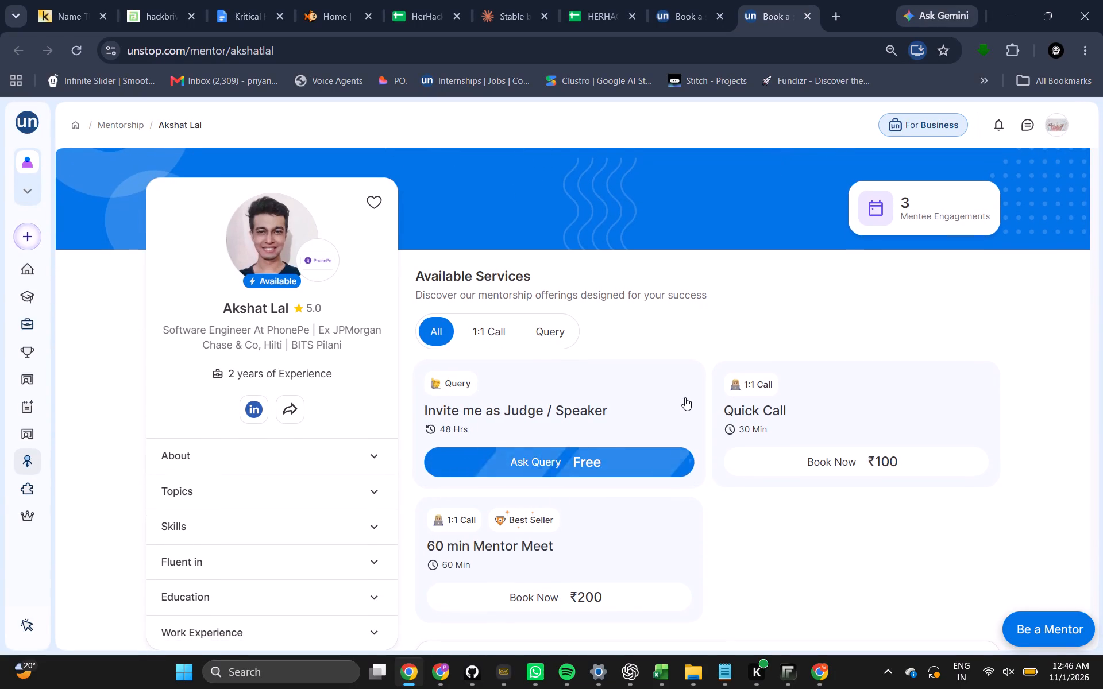
key(shift+super+s)
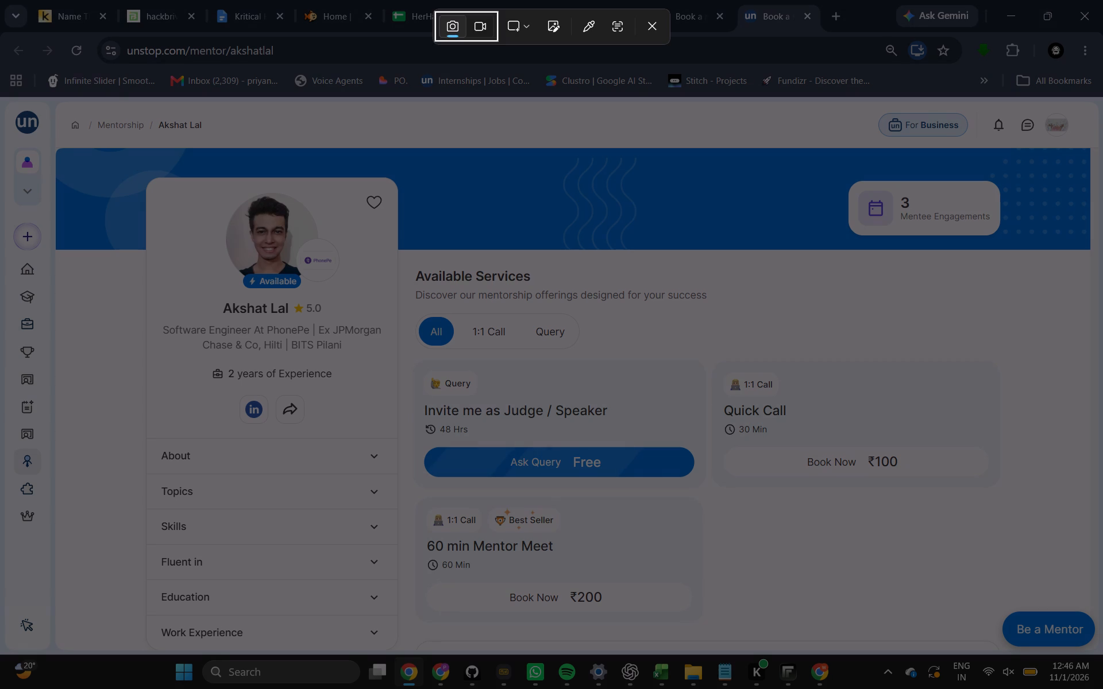
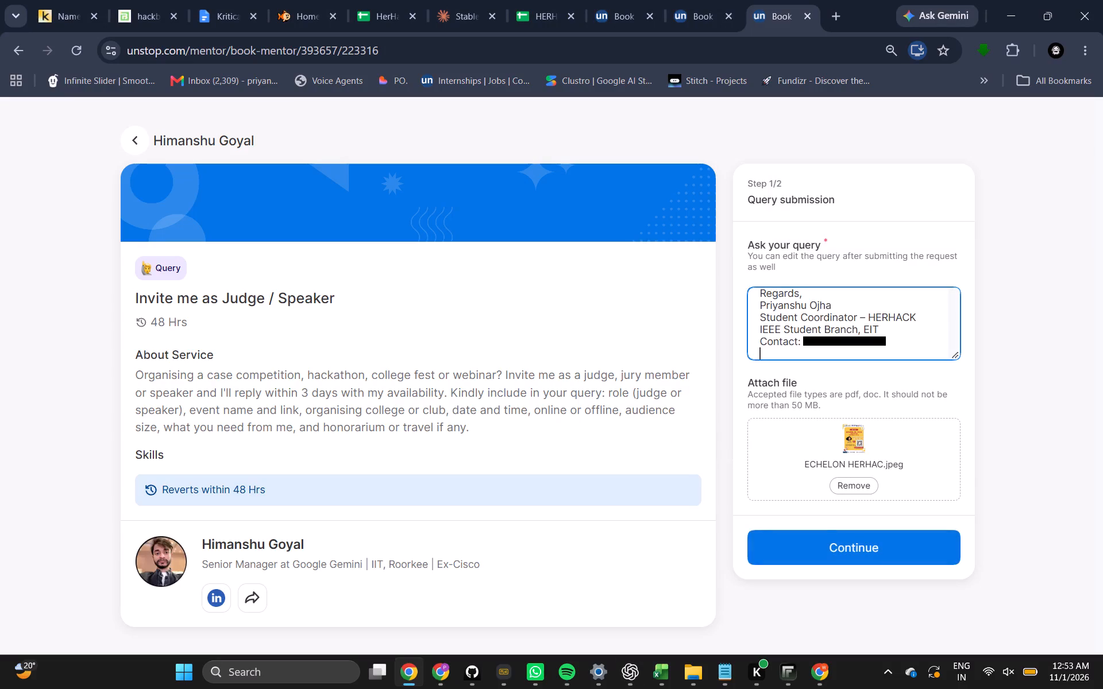
Submit the Invite me as Judge / Speaker query to the Google Gemini Senior Manager and book it with the prefilled contact details.
click(814, 535)
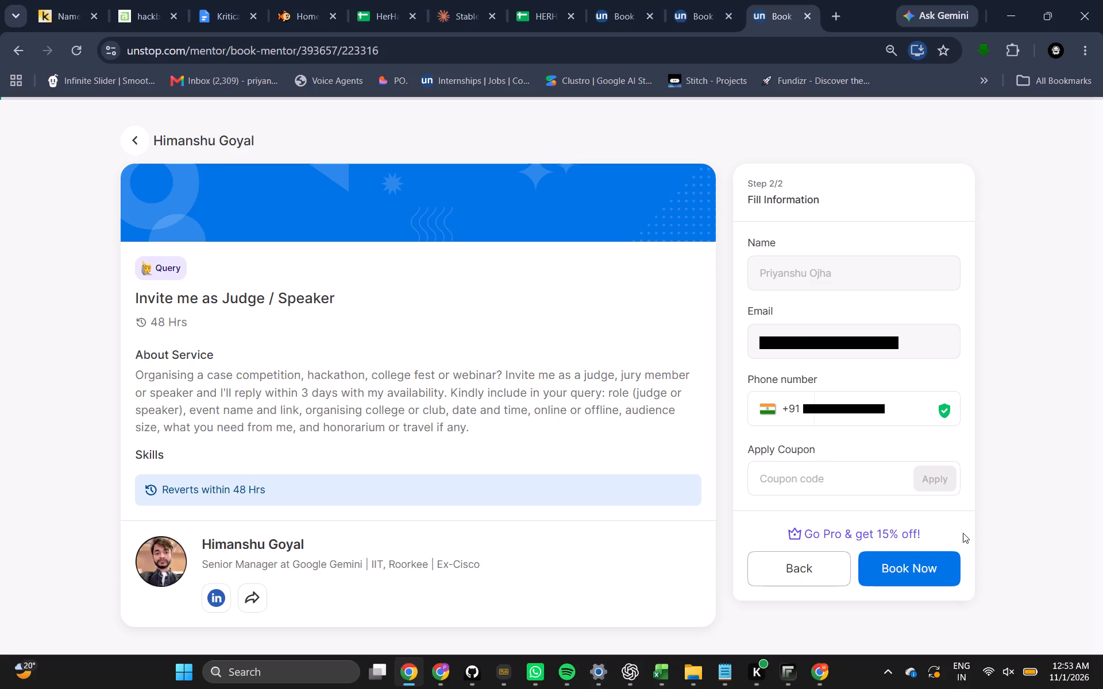
click(928, 571)
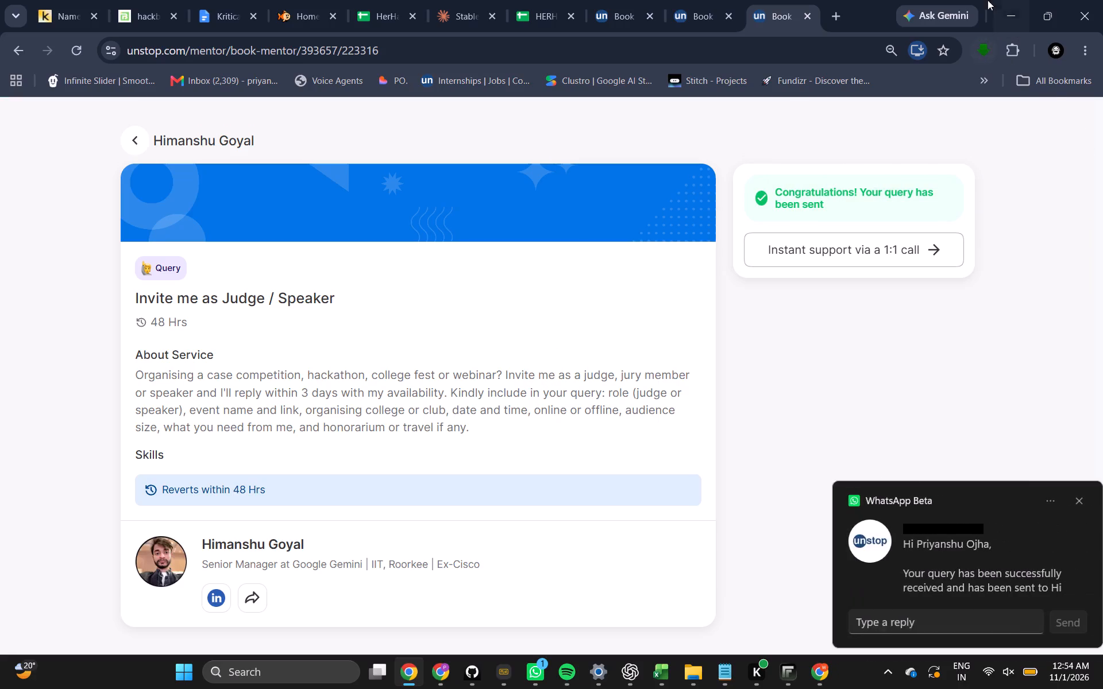
Close the mentor query booking tabs that are no longer needed, starting with the Google Gemini Senior Manager's.
click(804, 19)
click(804, 19)
click(804, 19)
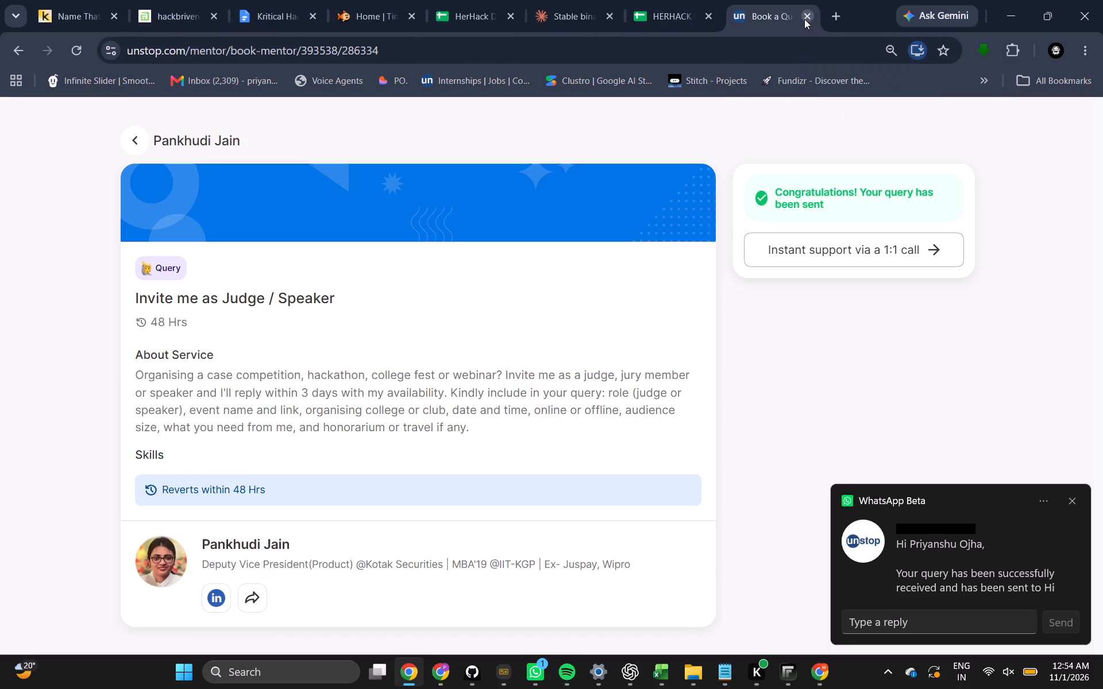
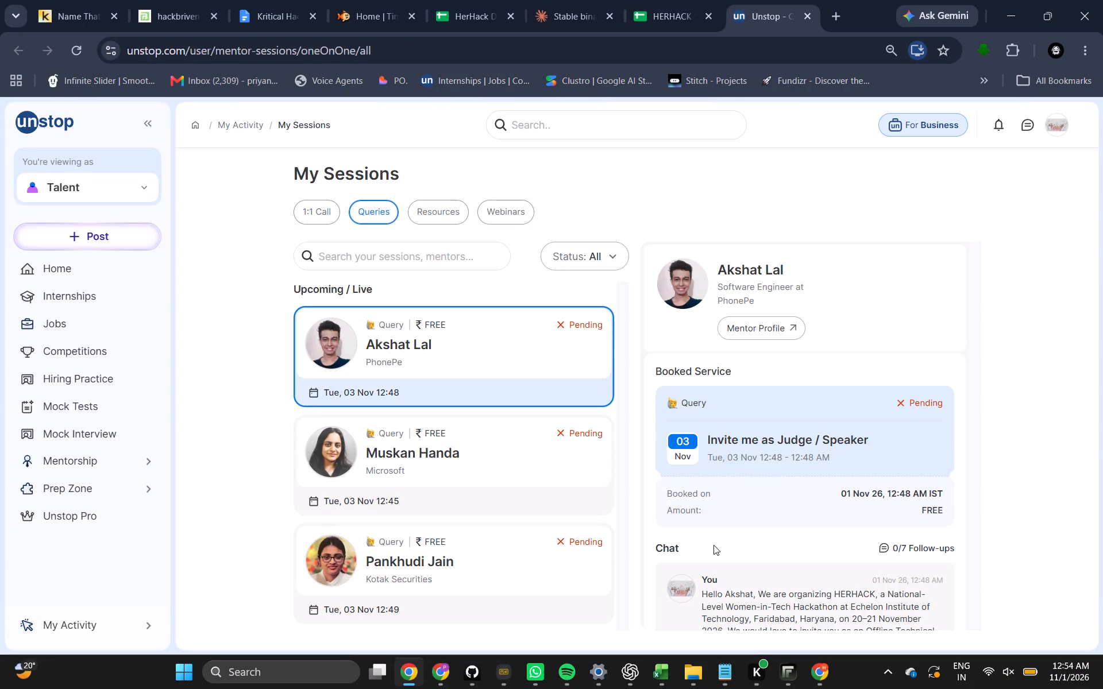
Review the pending Invite me as Judge / Speaker query to the PhonePe software engineer, including its chat message and attachment.
scroll(714, 545, down, 5)
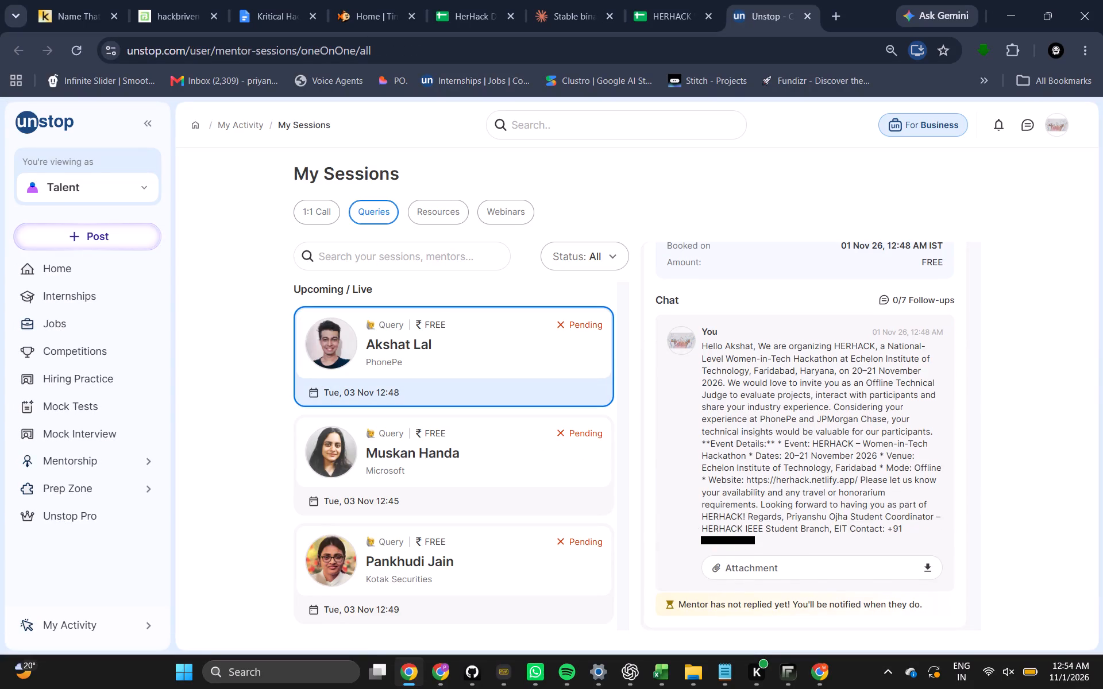
scroll(709, 437, up, 1)
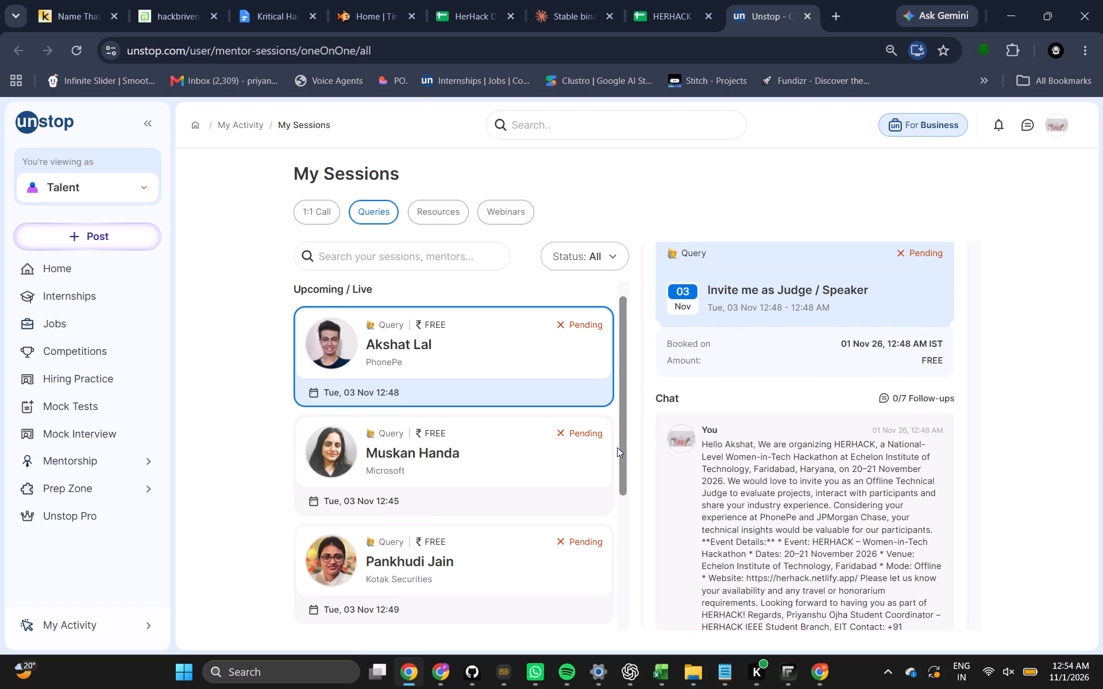
Review the mentor queries in My Sessions and the open Invite me as Judge / Speaker chat, and close the Unstop page.
scroll(567, 422, down, 2)
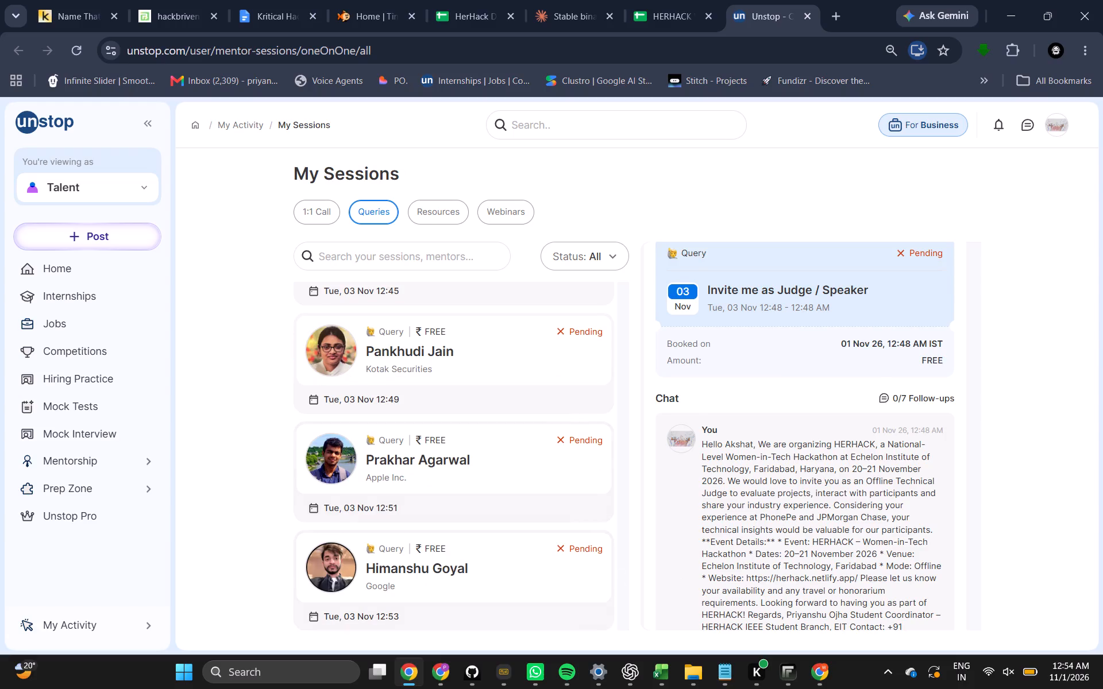
scroll(720, 605, down, 4)
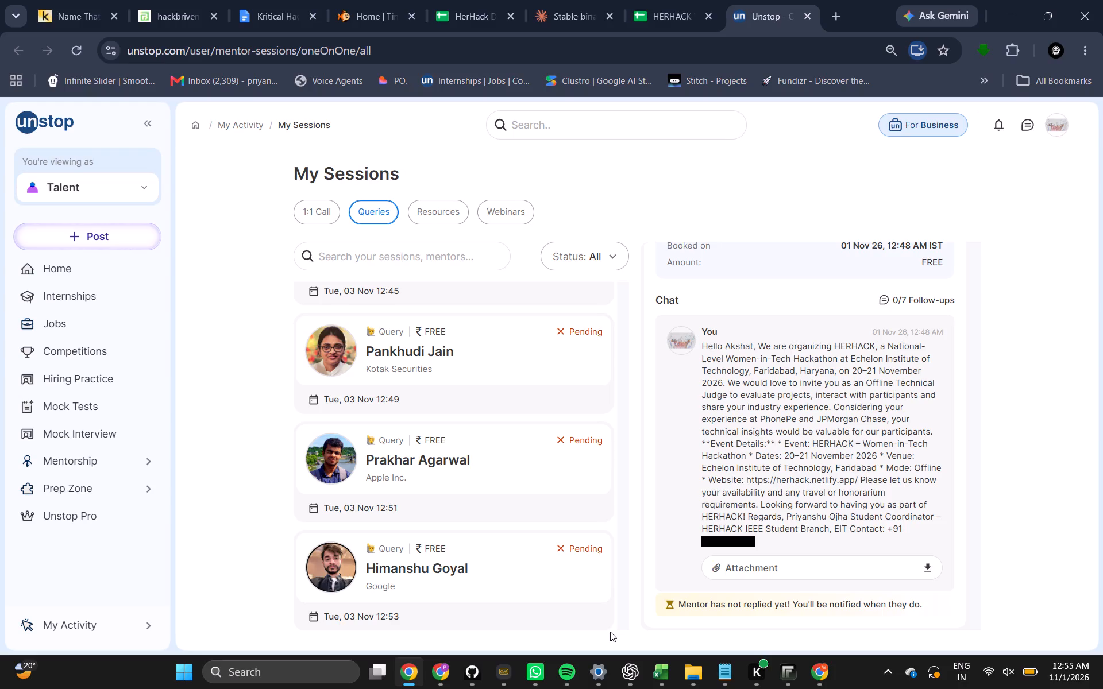
scroll(610, 632, up, 4)
click(804, 16)
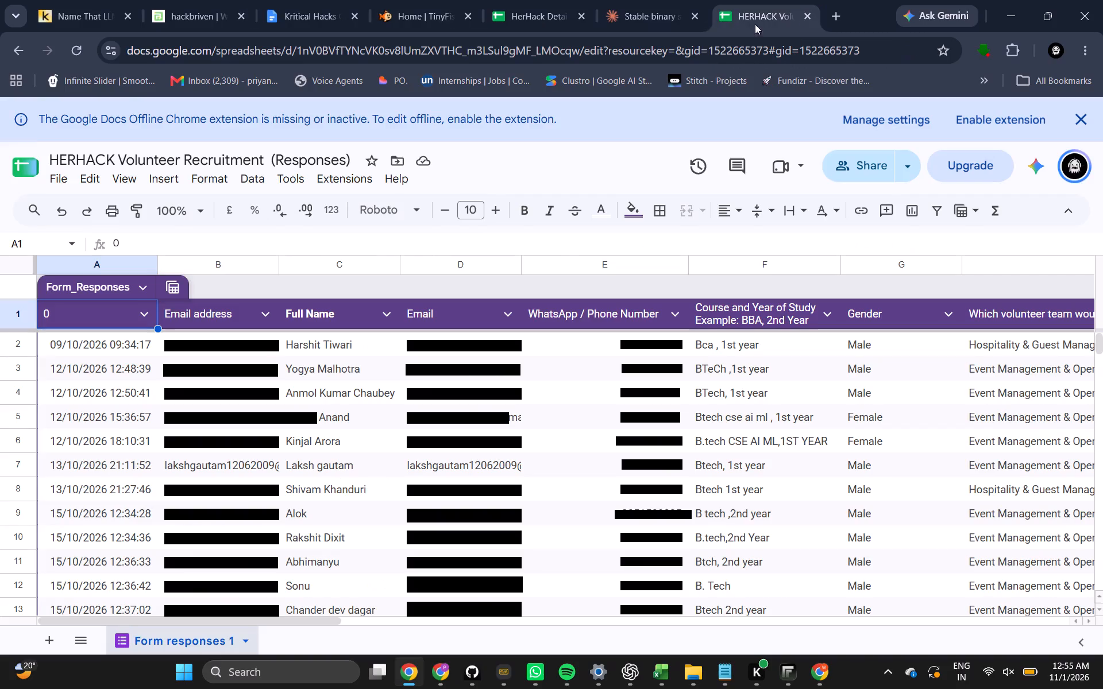
scroll(631, 125, up, 2)
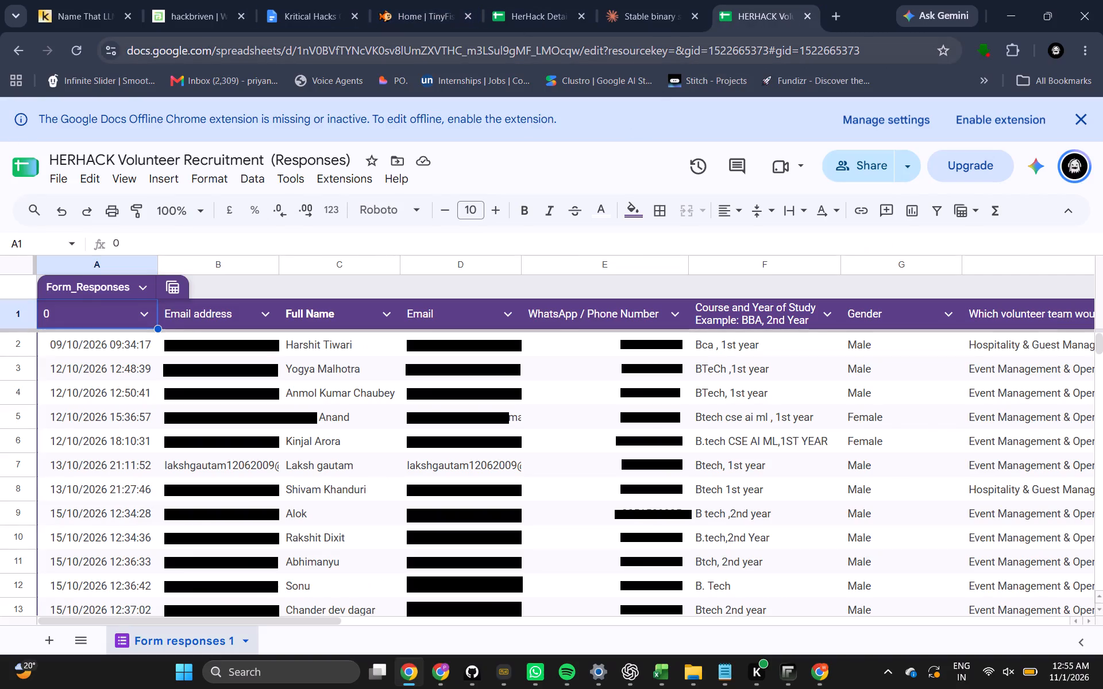
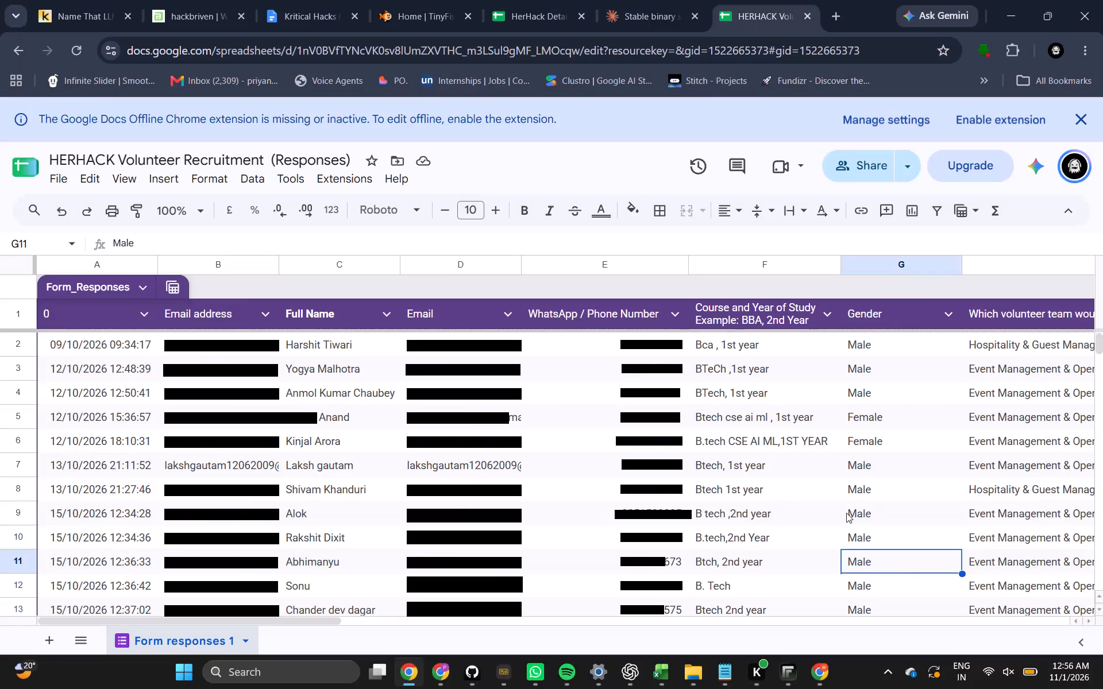
Review the HERHACK volunteer recruitment responses down to the most recent entries.
scroll(417, 491, down, 2)
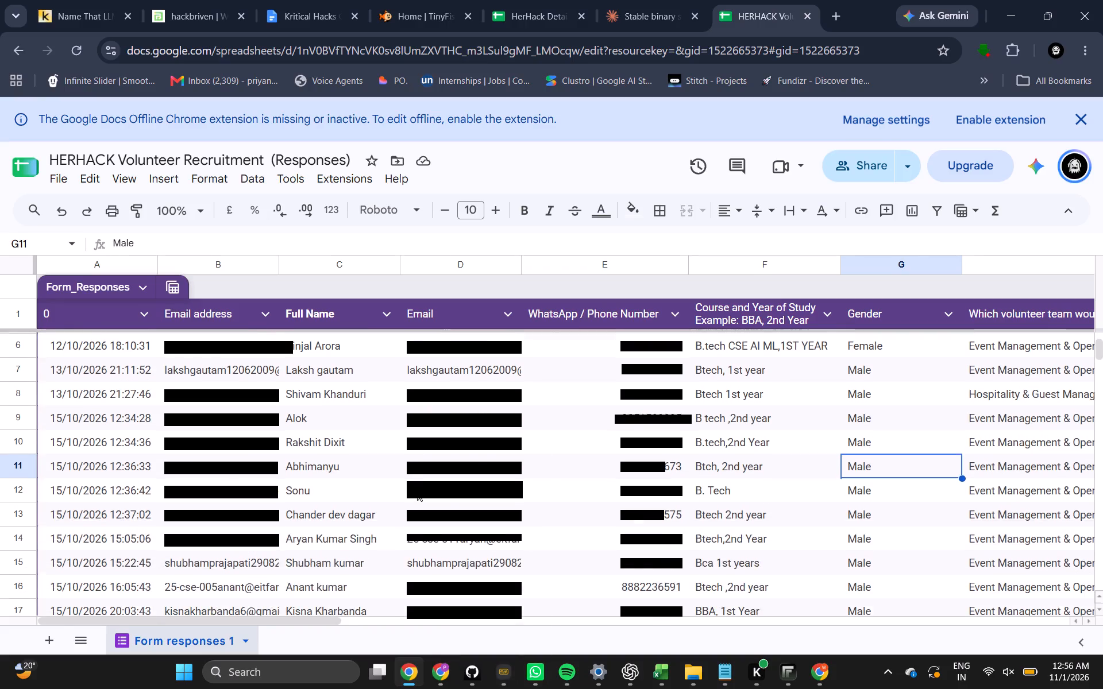
scroll(417, 491, down, 6)
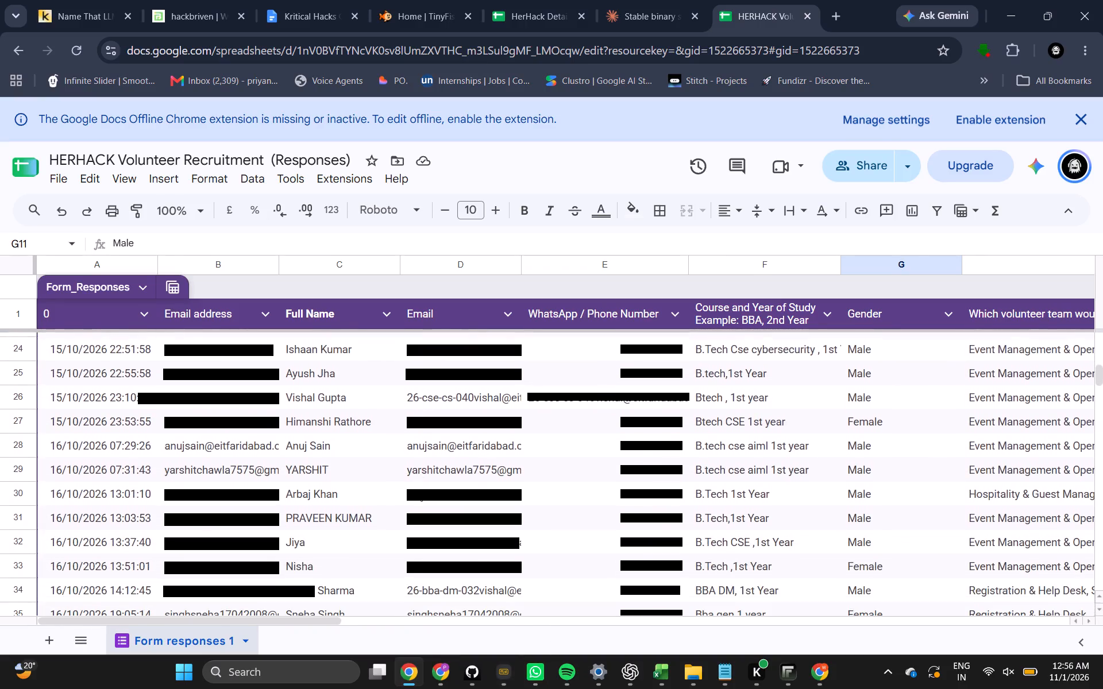
scroll(417, 491, down, 4)
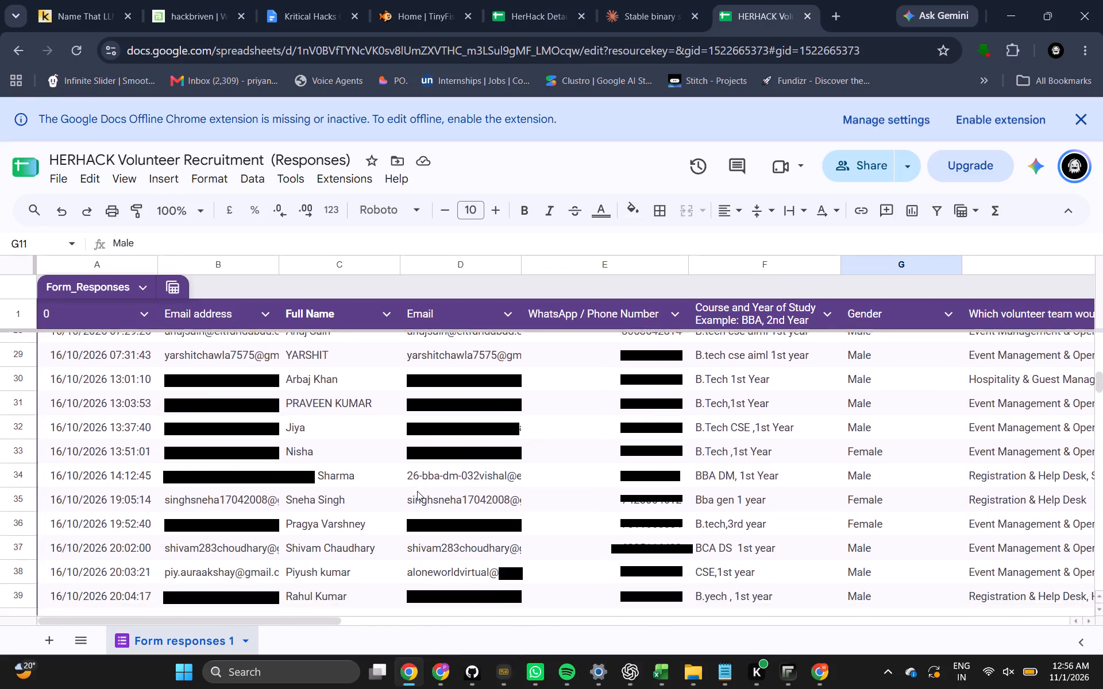
scroll(417, 491, down, 4)
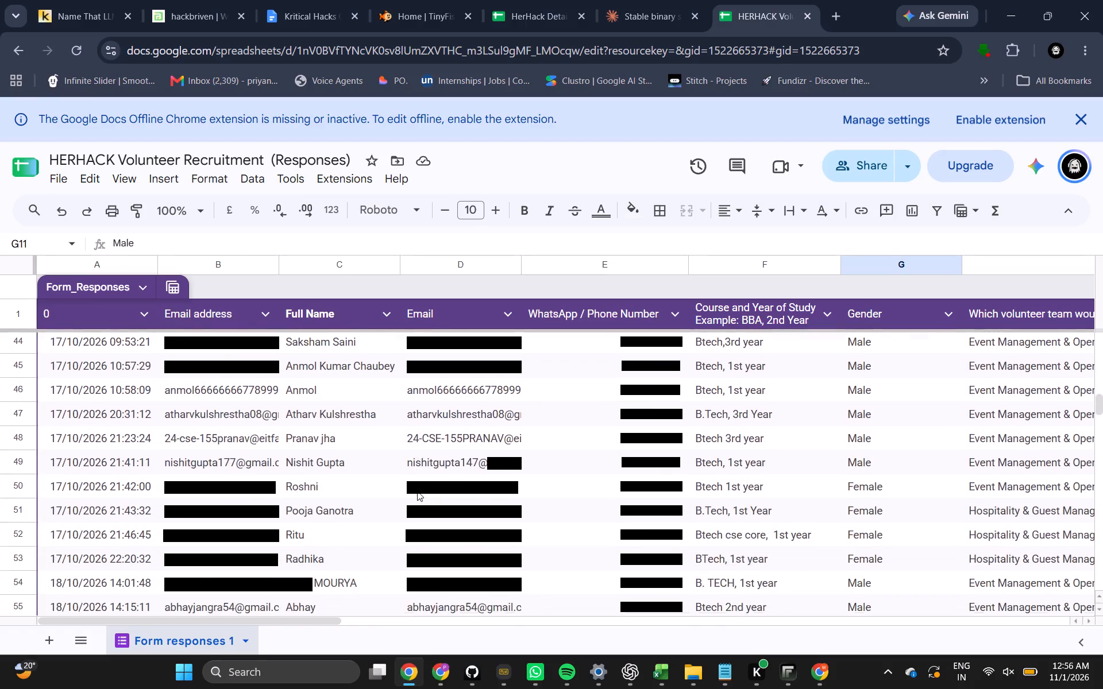
scroll(417, 491, down, 7)
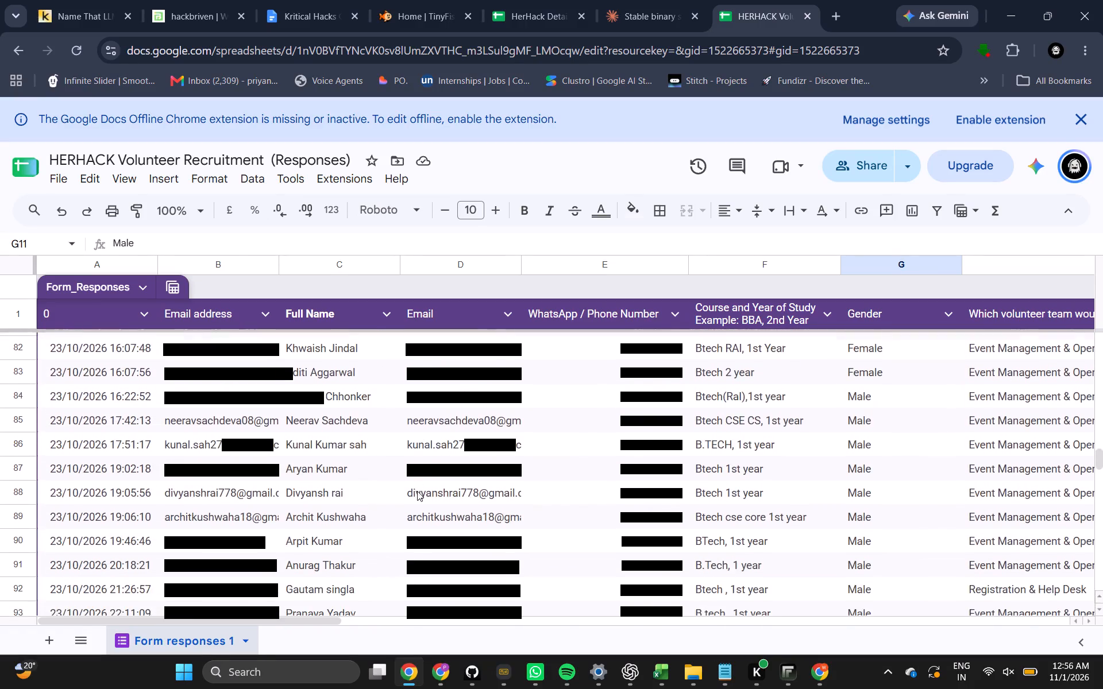
scroll(417, 491, down, 4)
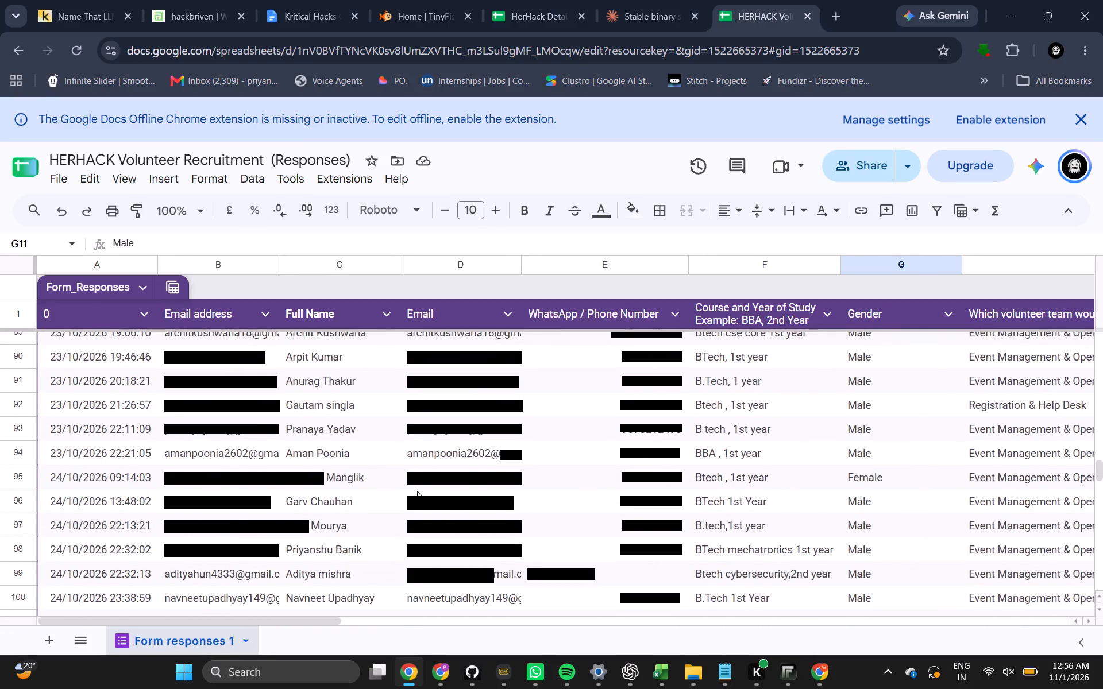
scroll(417, 491, down, 4)
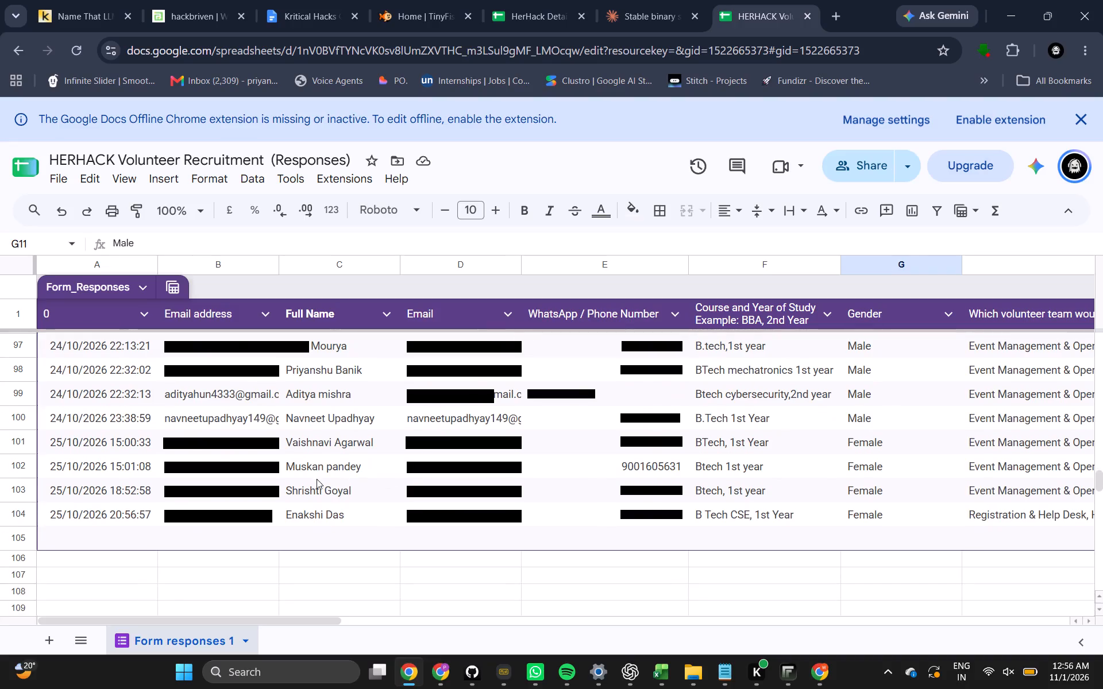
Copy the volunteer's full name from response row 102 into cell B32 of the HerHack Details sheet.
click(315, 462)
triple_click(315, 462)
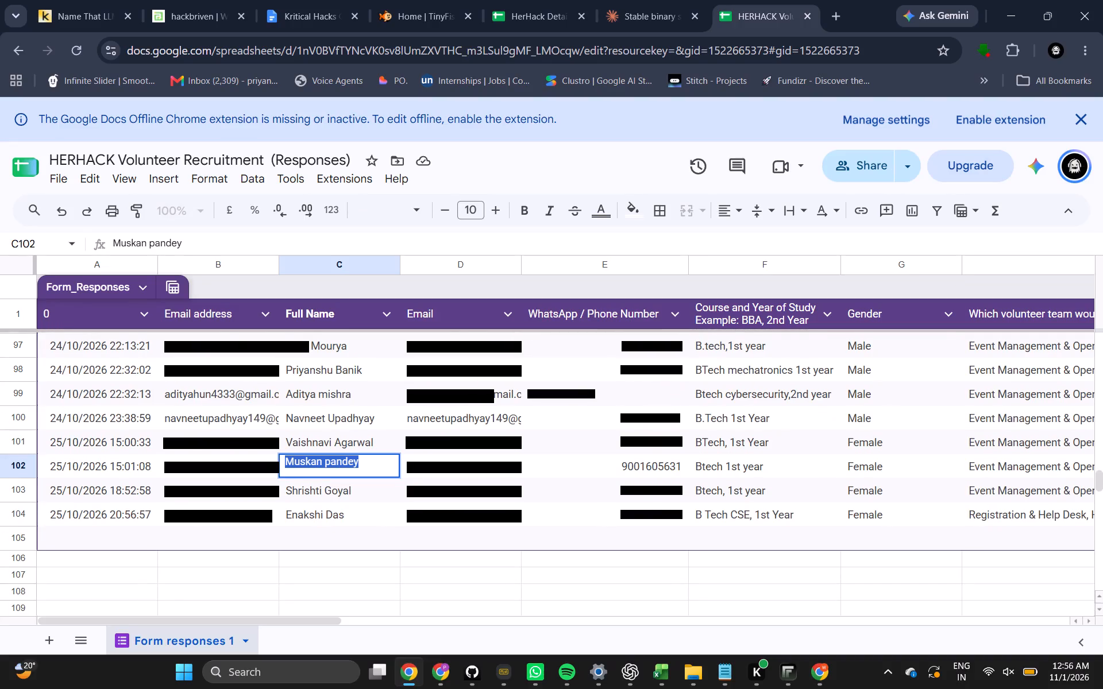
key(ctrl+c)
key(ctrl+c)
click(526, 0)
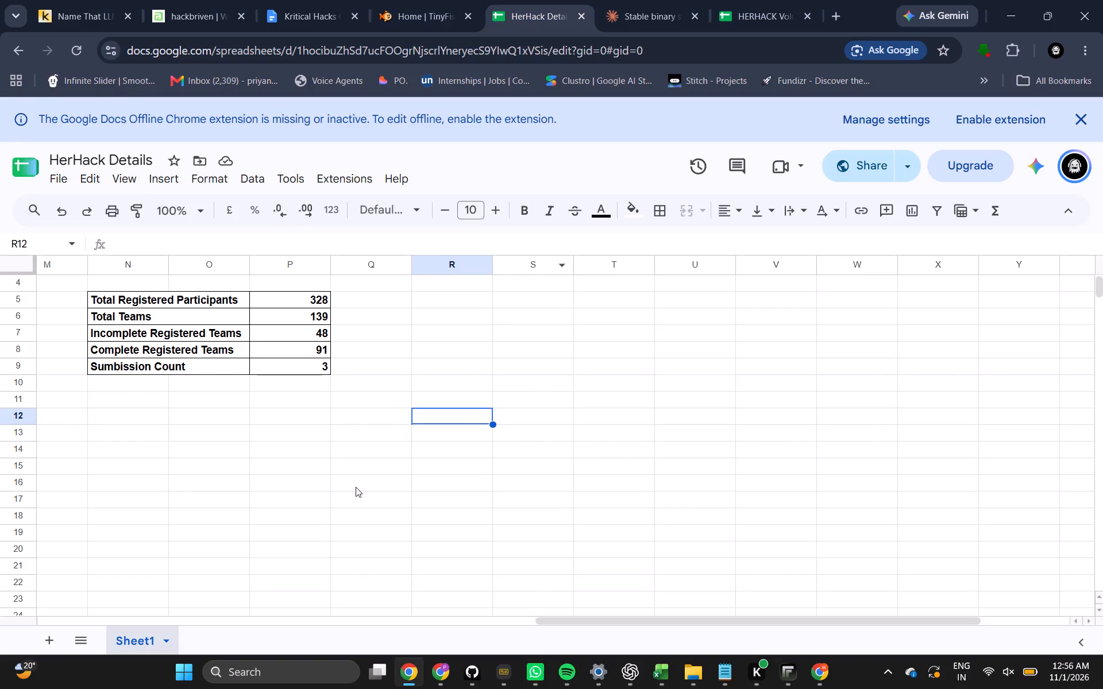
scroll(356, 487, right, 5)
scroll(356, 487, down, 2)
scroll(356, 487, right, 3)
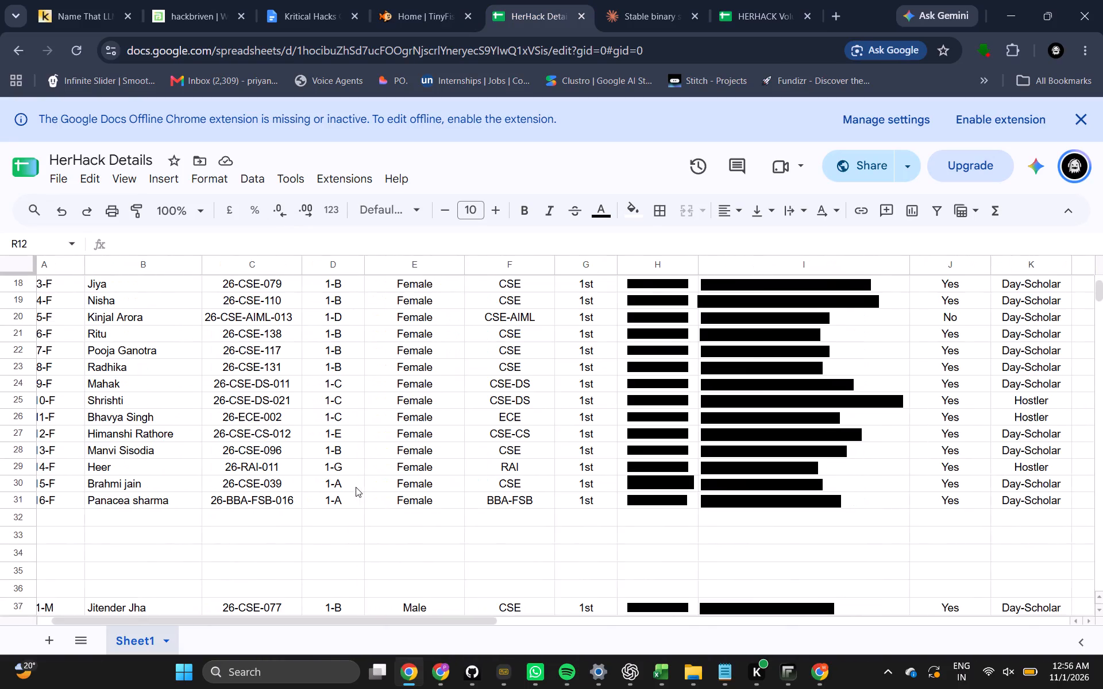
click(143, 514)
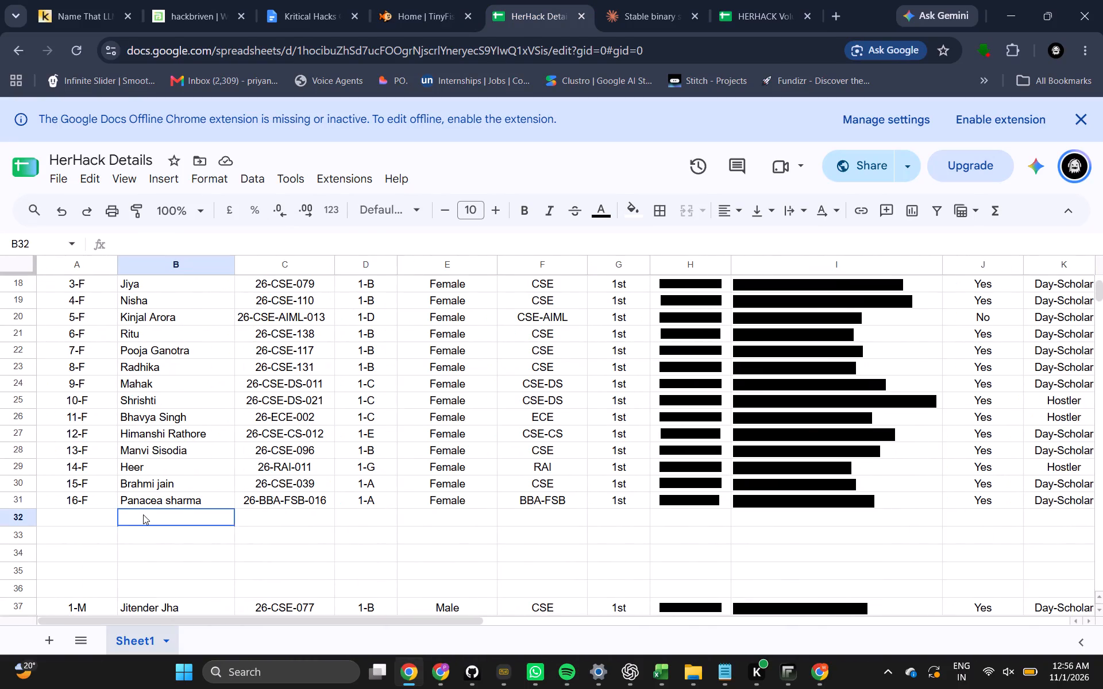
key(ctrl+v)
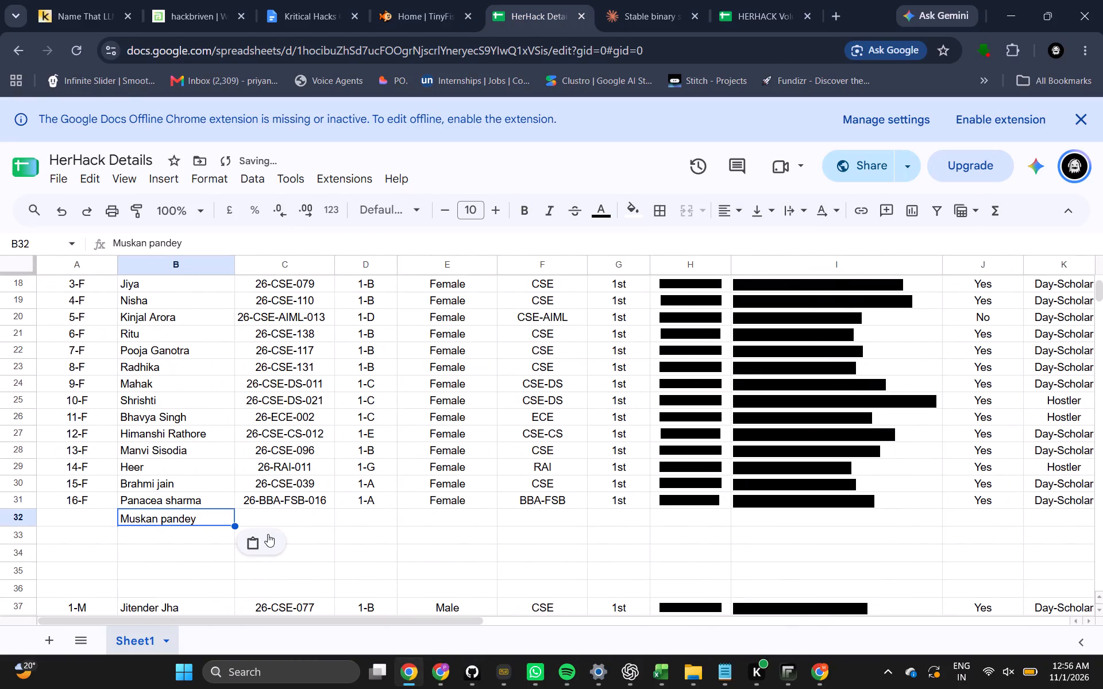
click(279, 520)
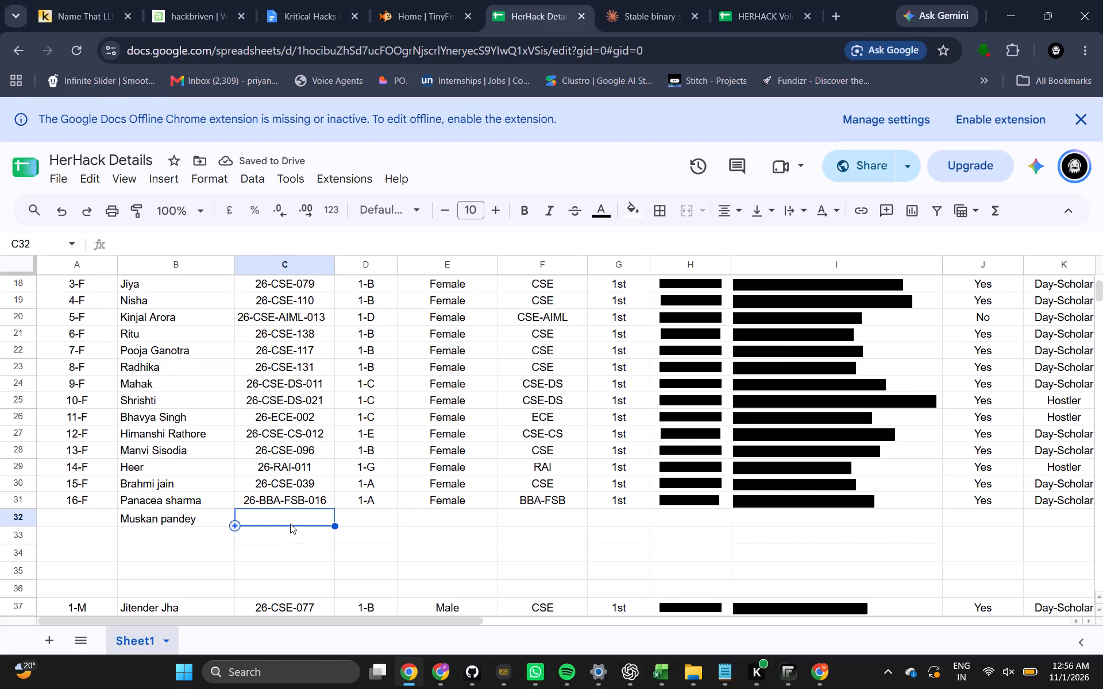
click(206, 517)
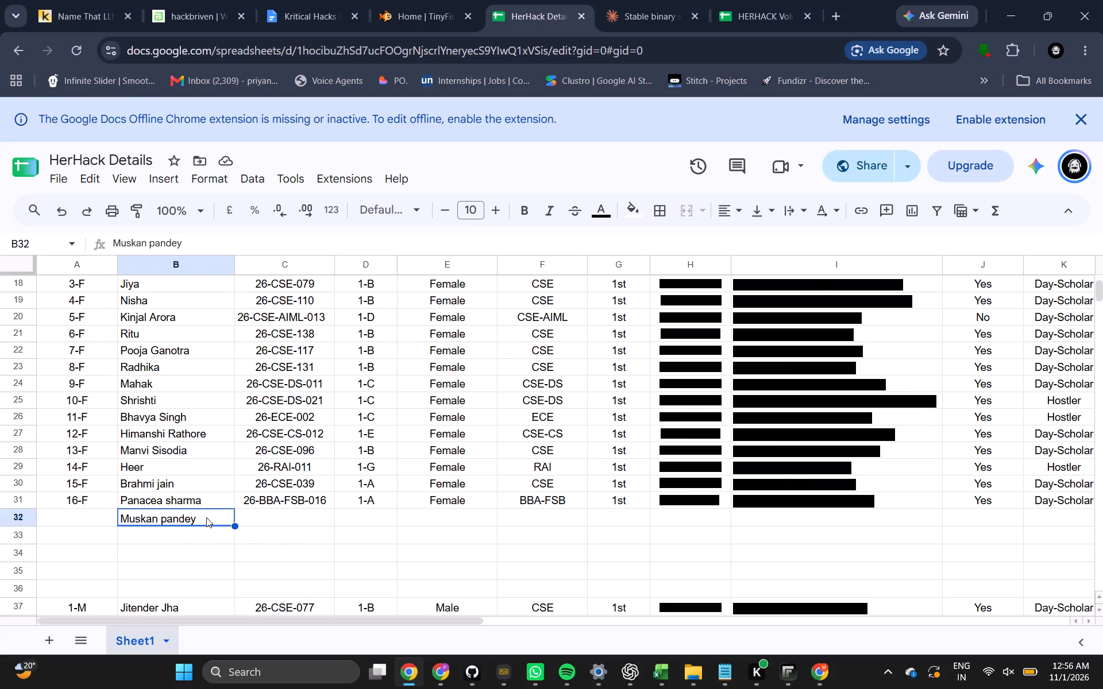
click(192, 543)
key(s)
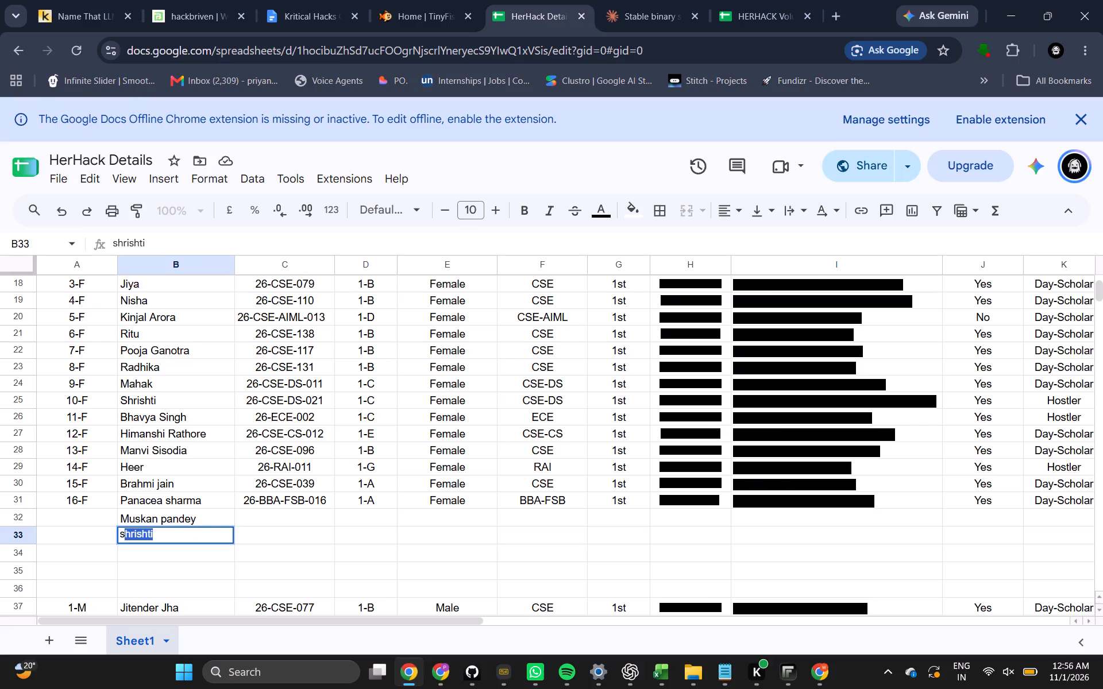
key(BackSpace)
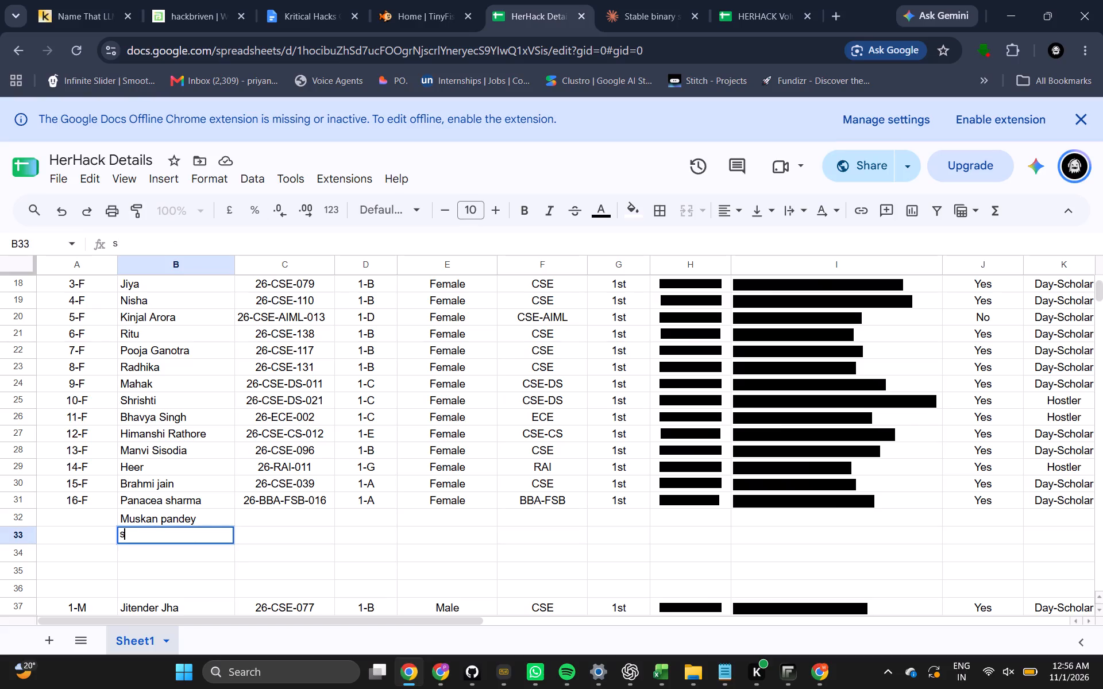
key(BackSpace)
Clear cell B32 and re-enter the same volunteer's full name with both first name and surname capitalised.
click(221, 520)
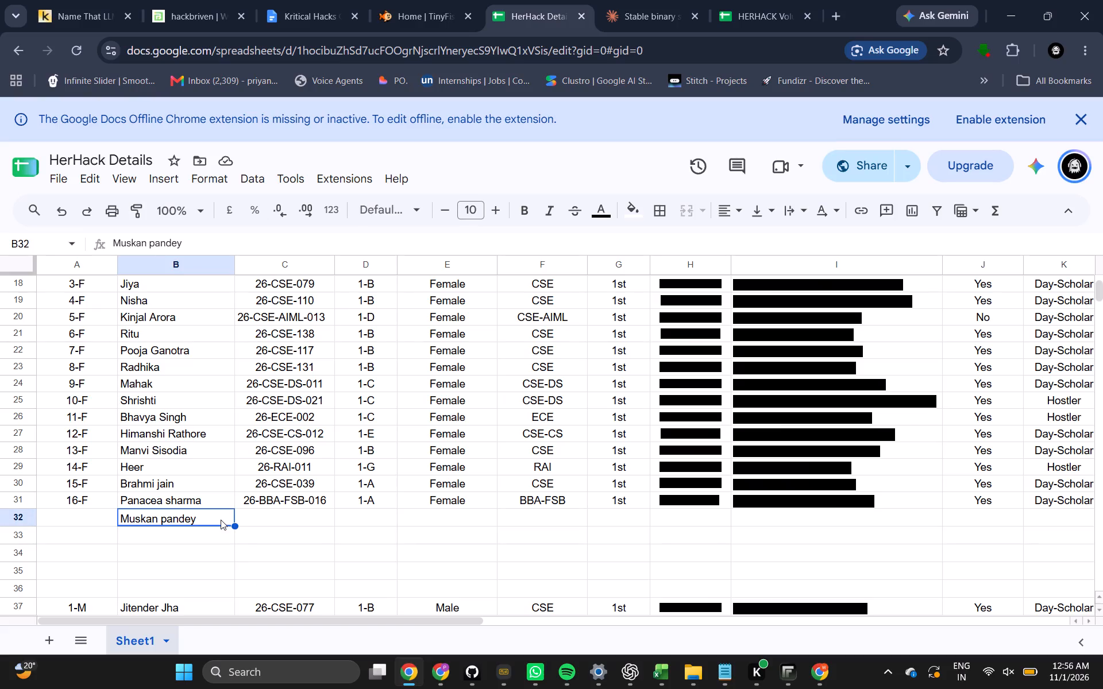
key(BackSpace)
key(ctrl+m)
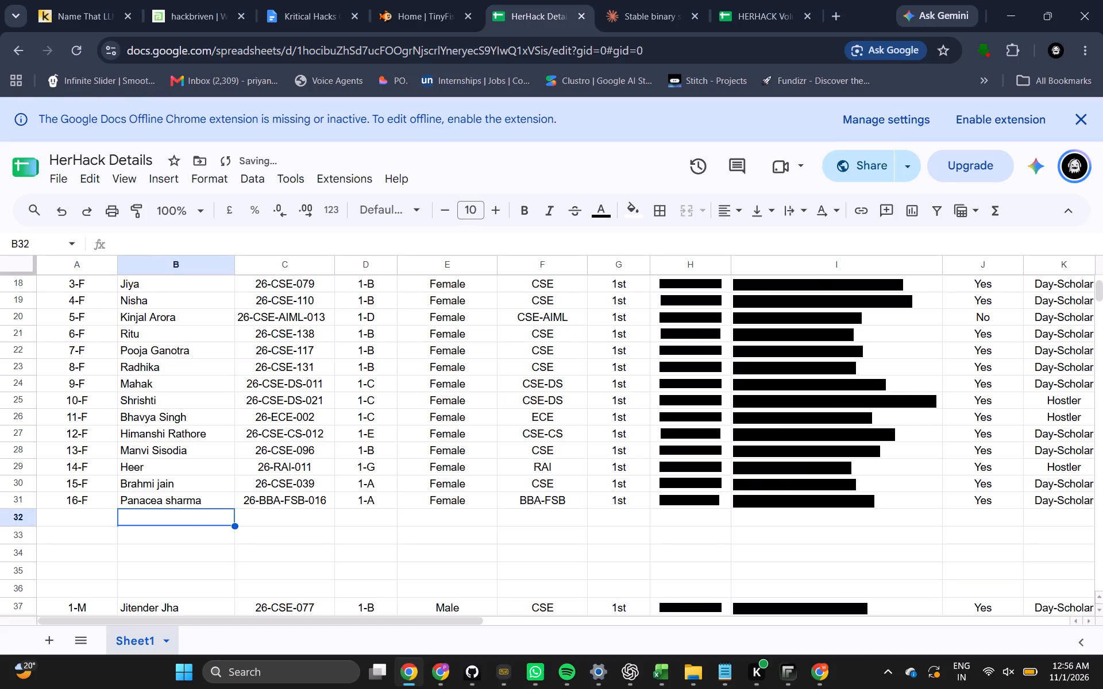
double_click(160, 514)
key(ctrl+m)
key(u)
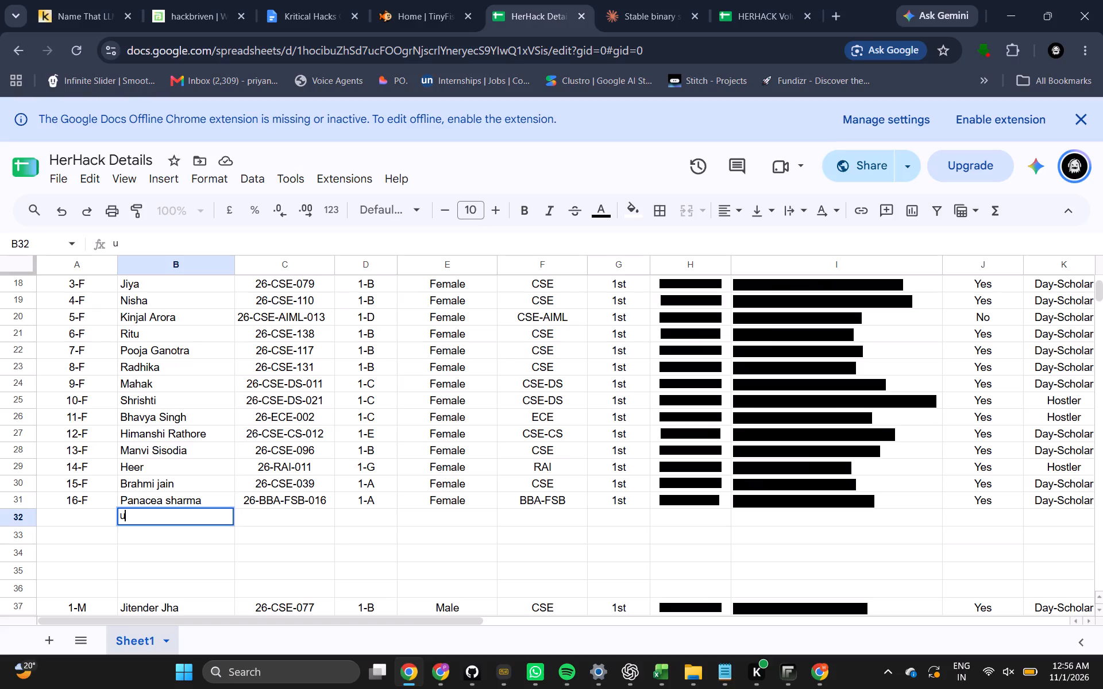
key(Delete)
key(BackSpace)
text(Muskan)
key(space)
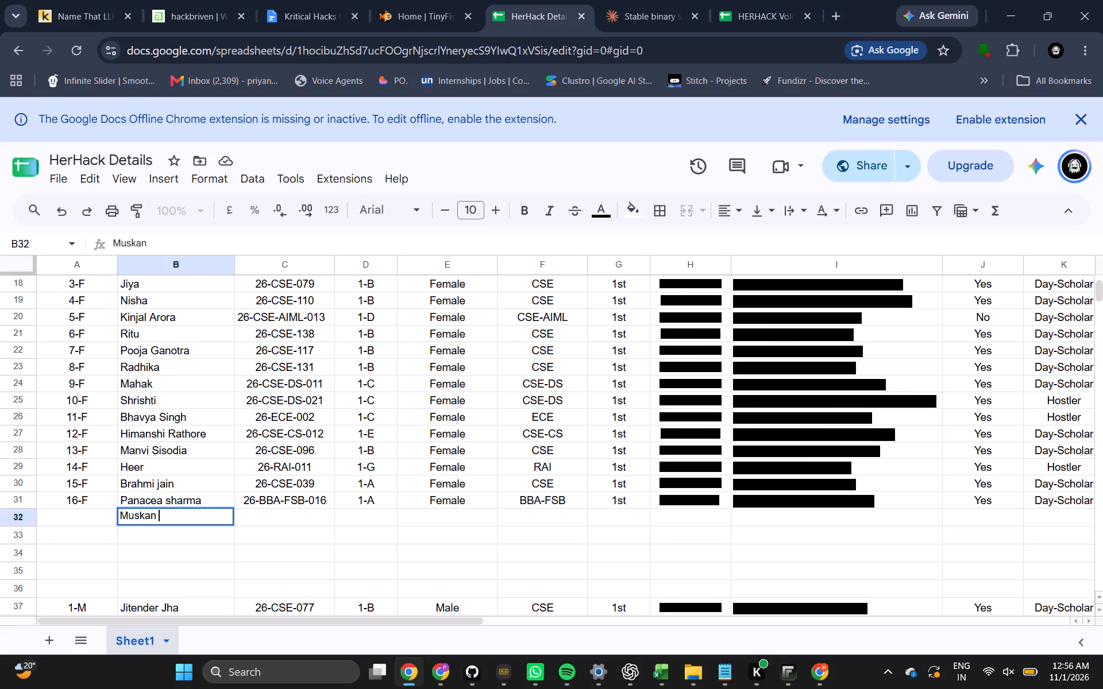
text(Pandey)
Copy the volunteer's email from response row 102 into cell I32 of the HerHack Details sheet.
click(782, 12)
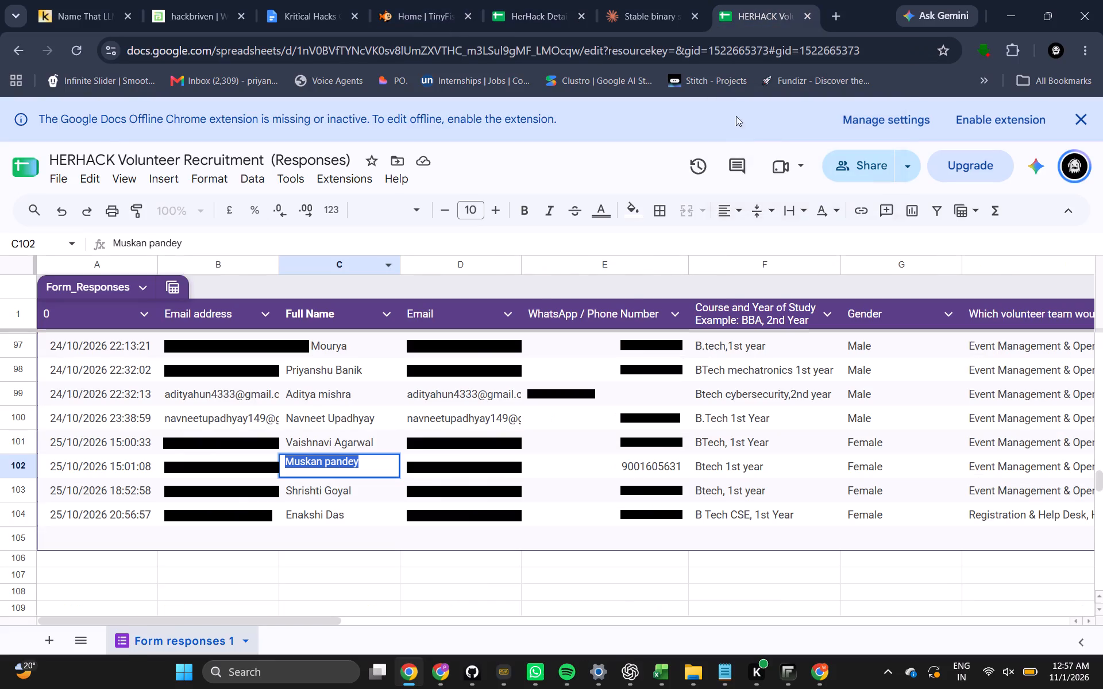
triple_click(461, 463)
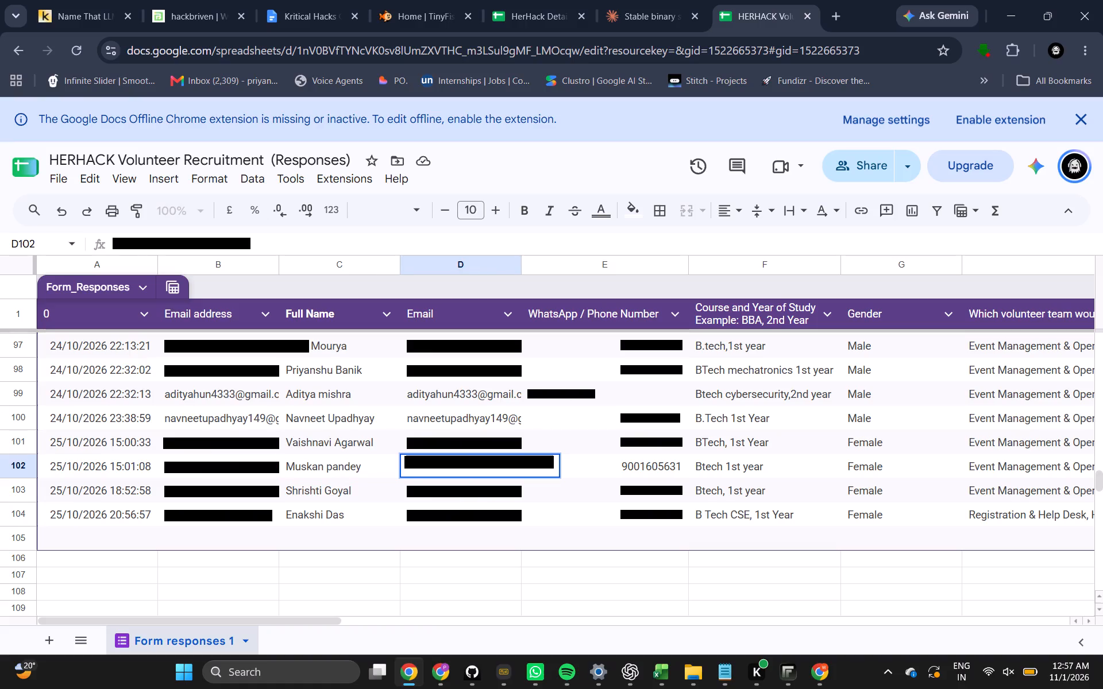
key(ctrl+c)
click(537, 0)
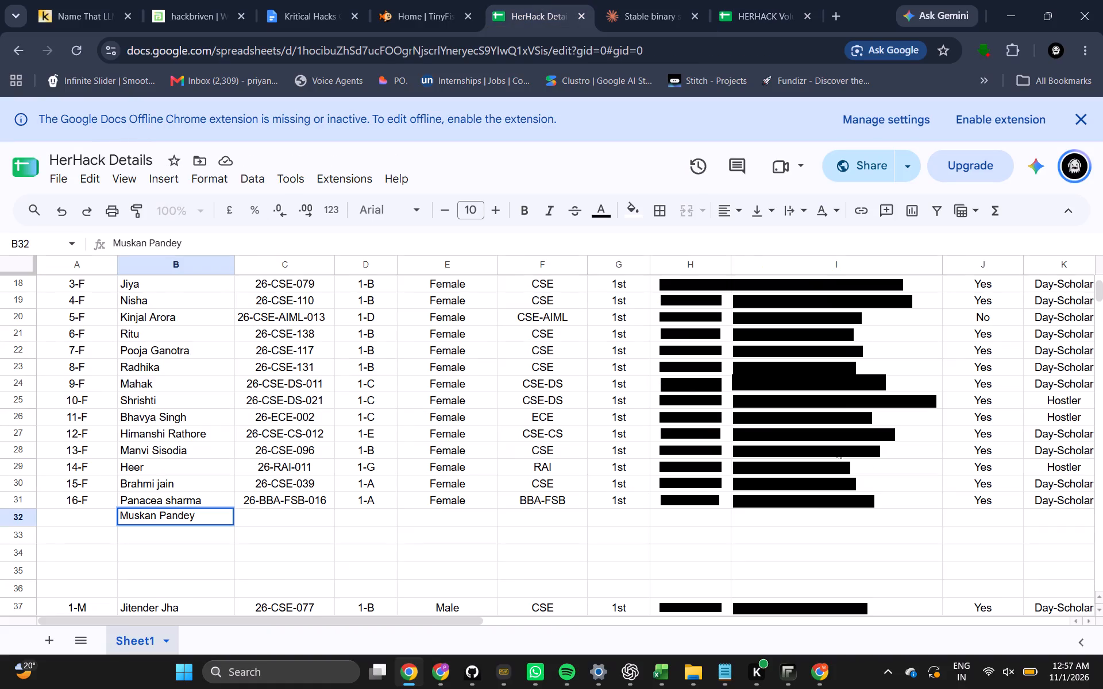
click(785, 512)
key(ctrl+v)
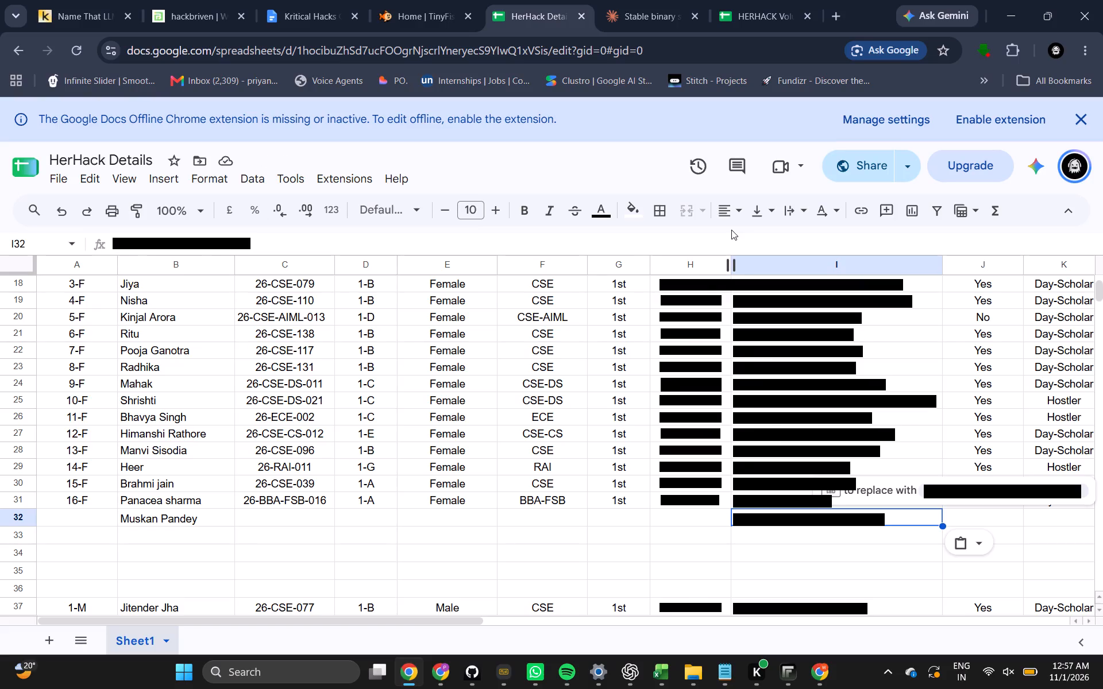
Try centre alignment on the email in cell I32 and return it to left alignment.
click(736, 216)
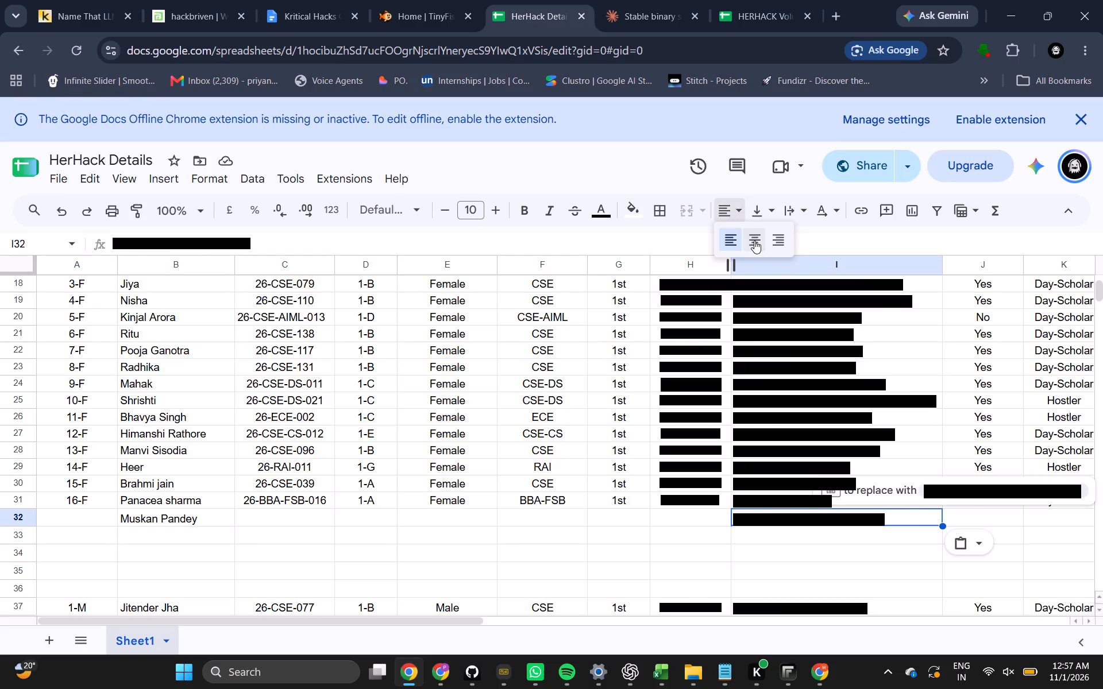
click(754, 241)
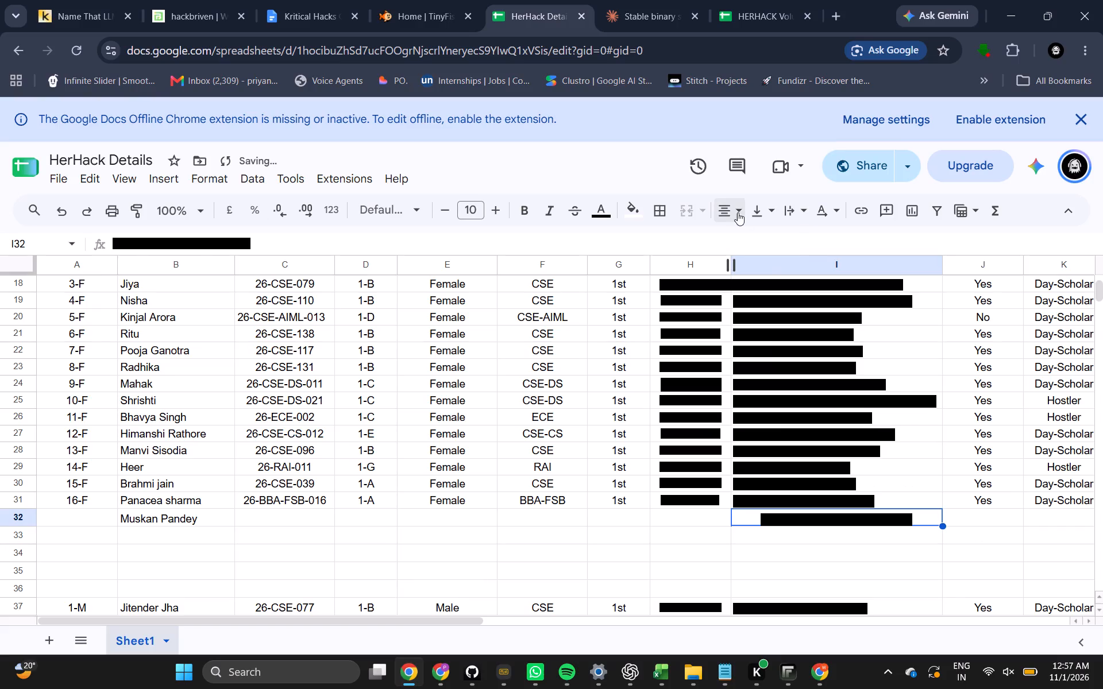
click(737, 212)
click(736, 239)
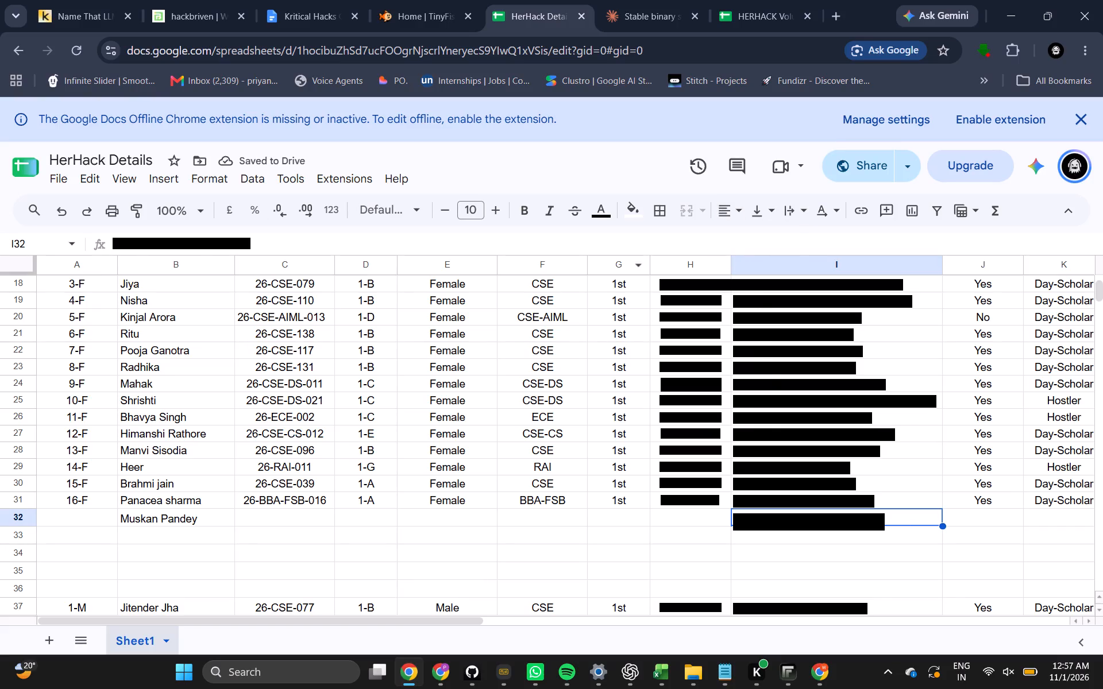
Copy the volunteer's phone number from response row 102 into cell H32 of the HerHack Details sheet.
click(703, 521)
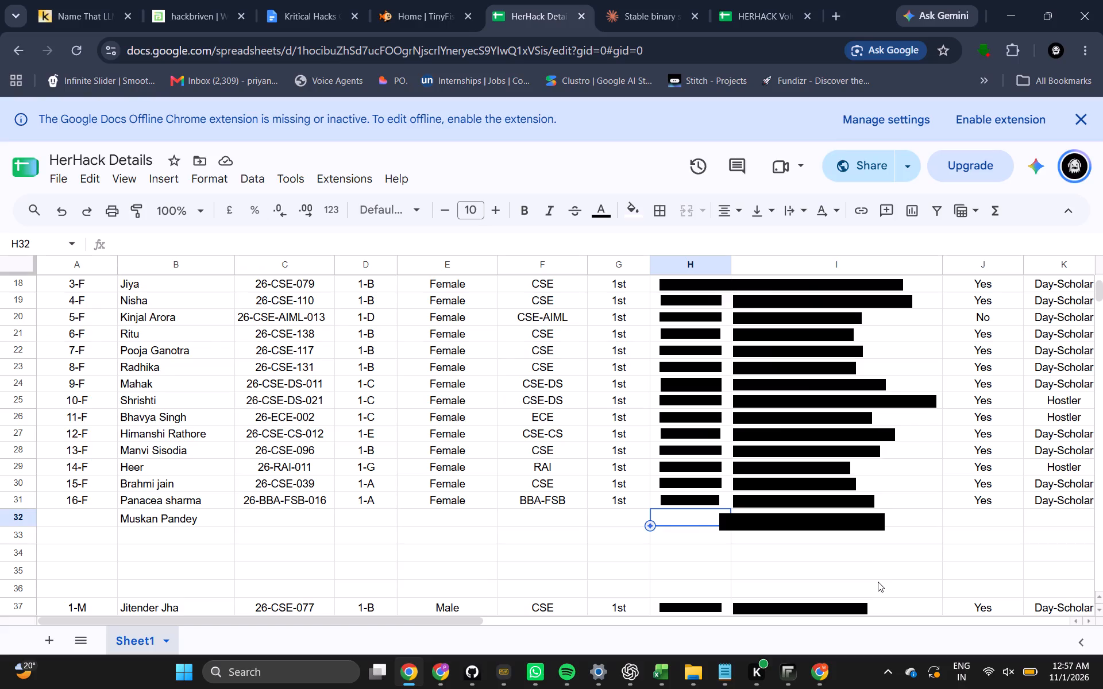
click(724, 13)
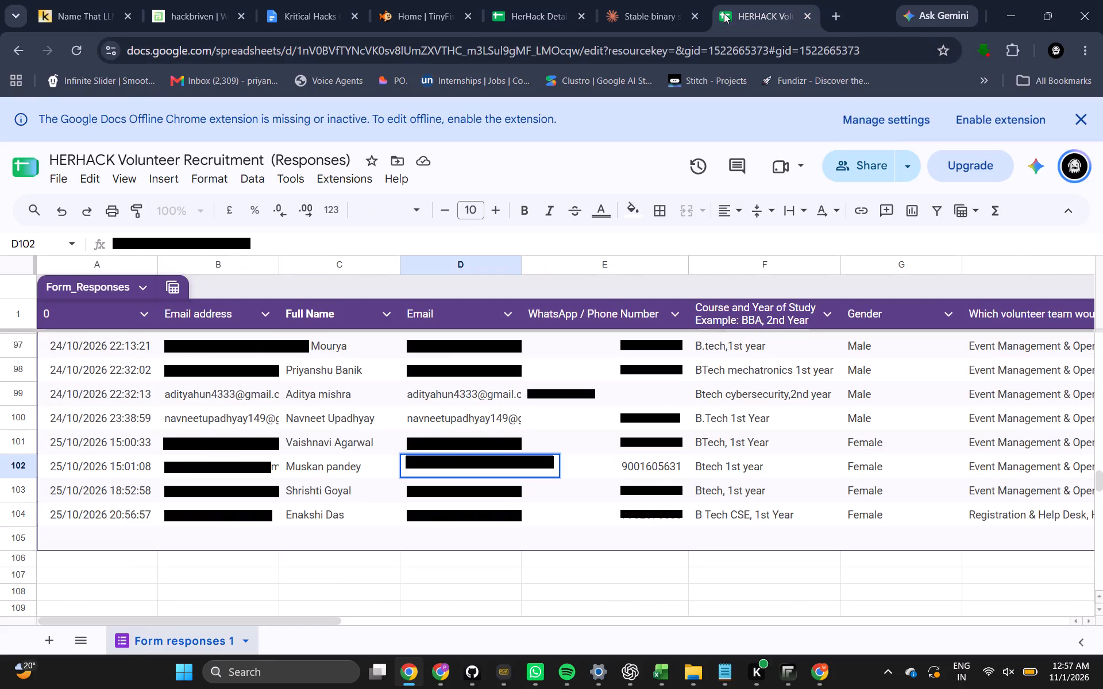
triple_click(660, 465)
key(ctrl+c)
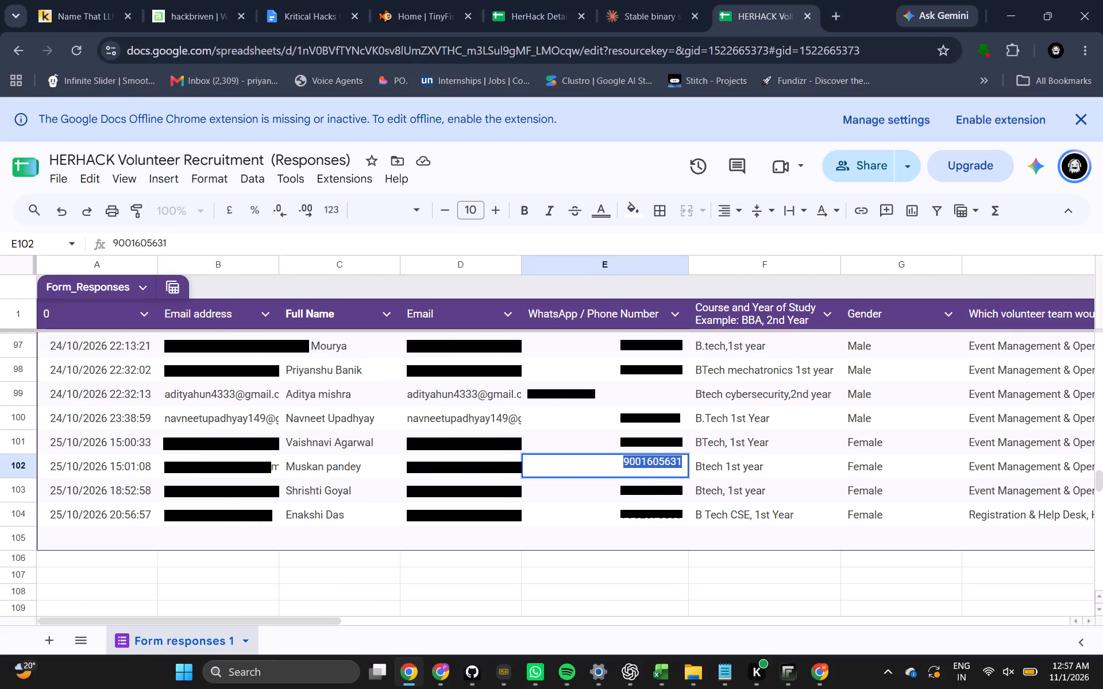
click(502, 0)
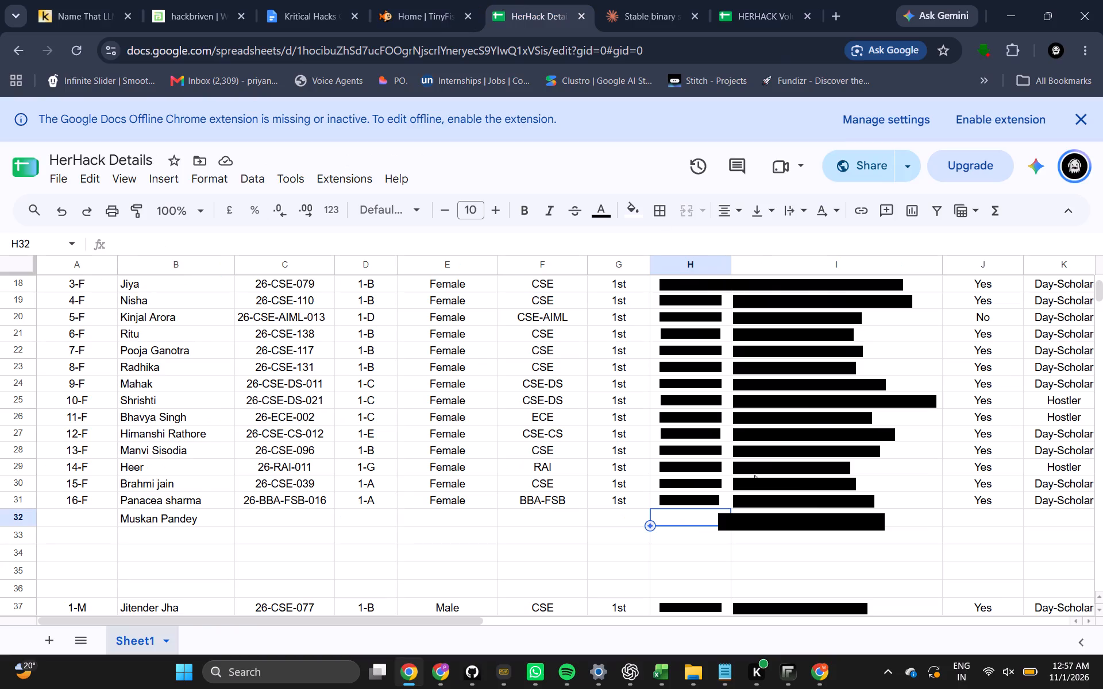
double_click(690, 512)
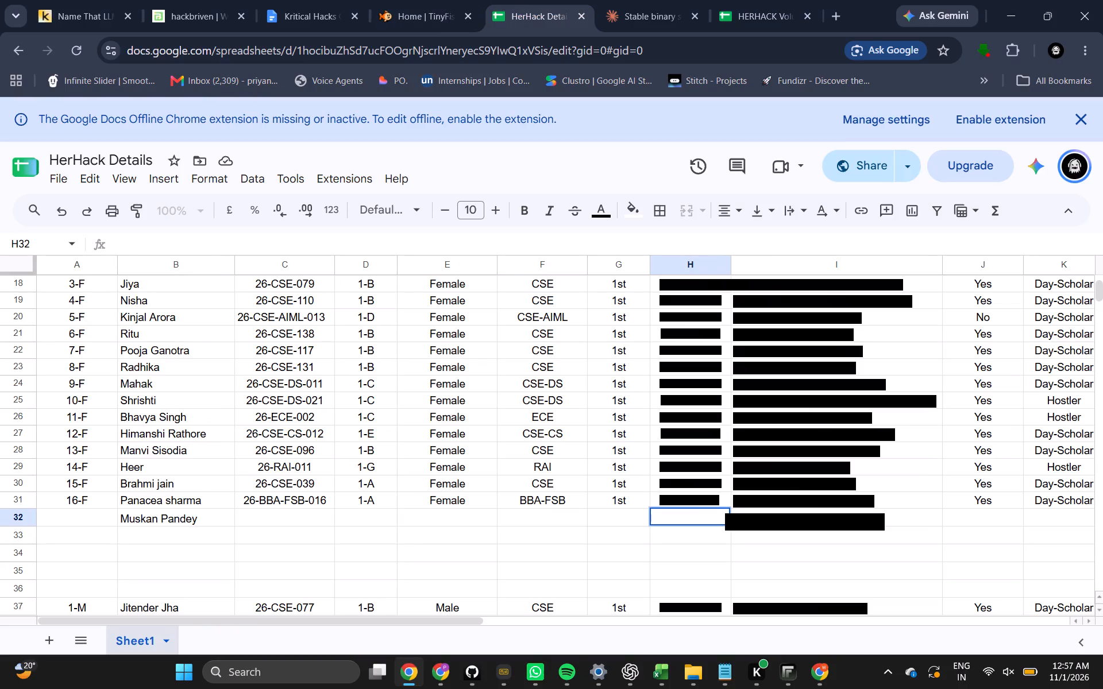
key(ctrl+v)
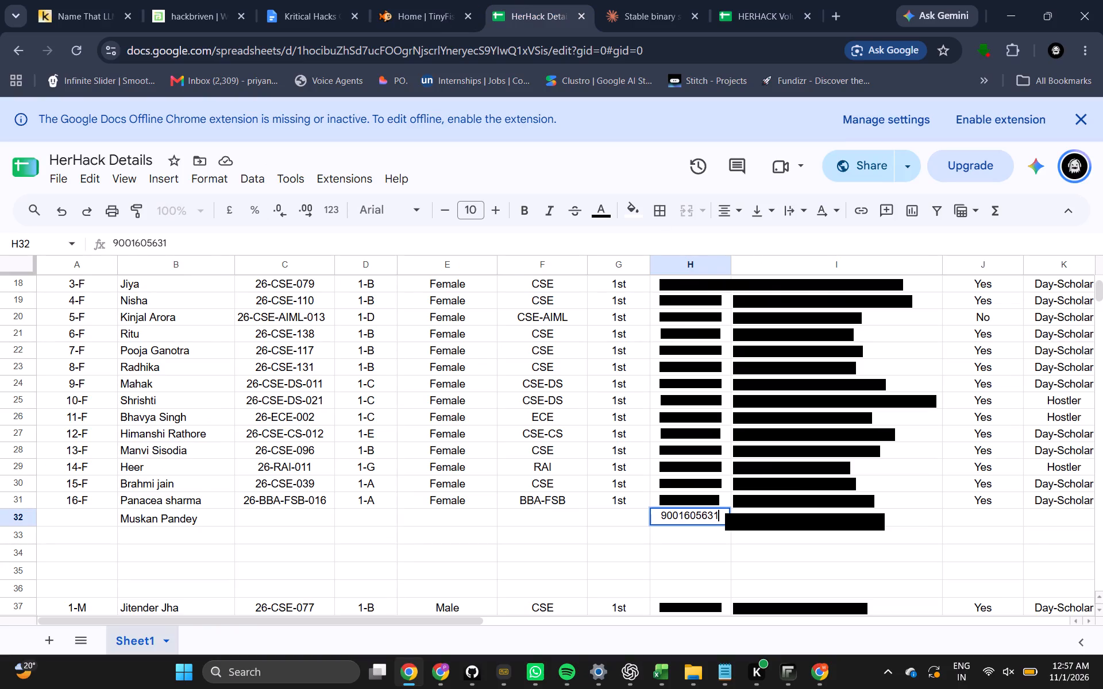
Enter 1st as the volunteer's year of study in cell G32.
click(635, 517)
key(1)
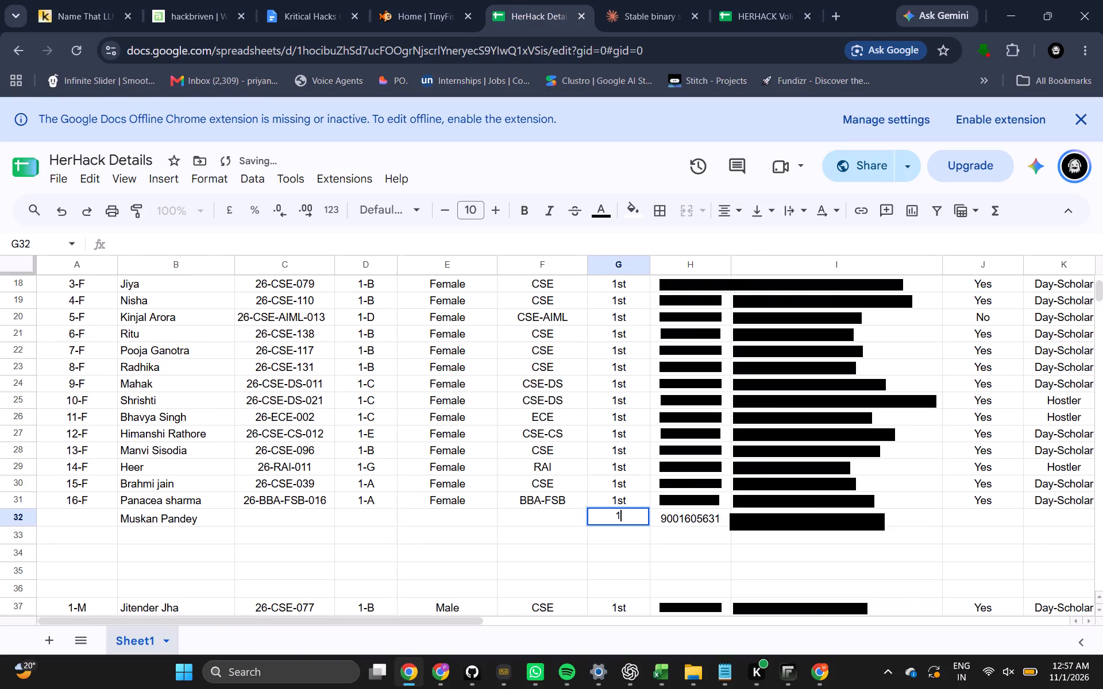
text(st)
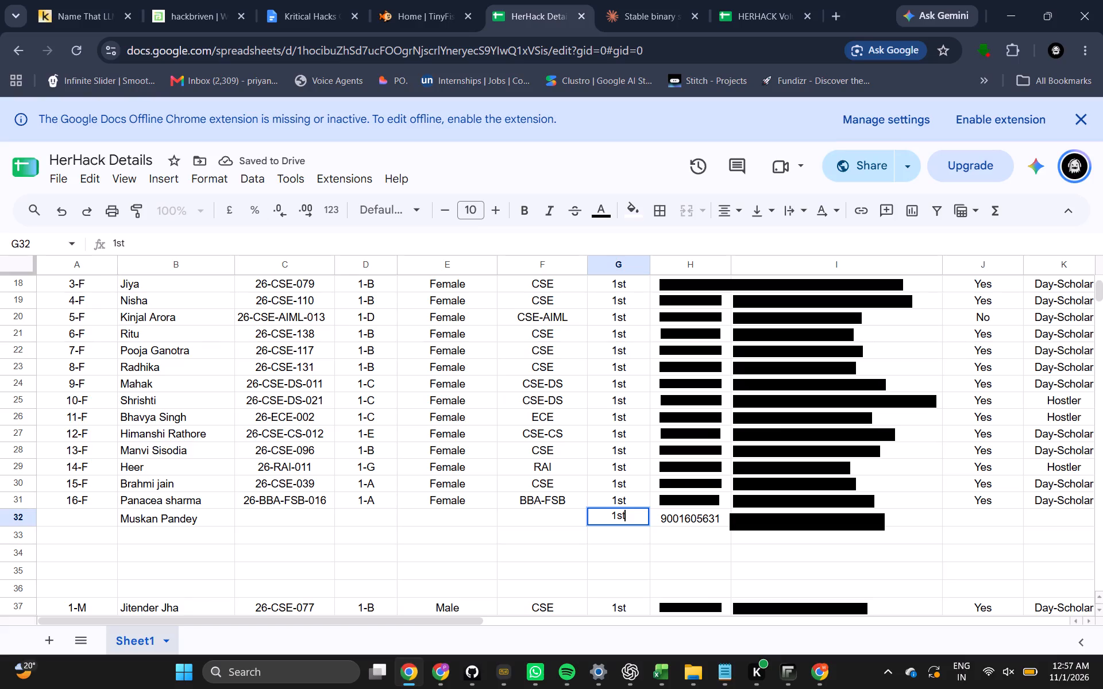
Fill the gender cell E32 with Female using Fill with Gemini.
click(470, 519)
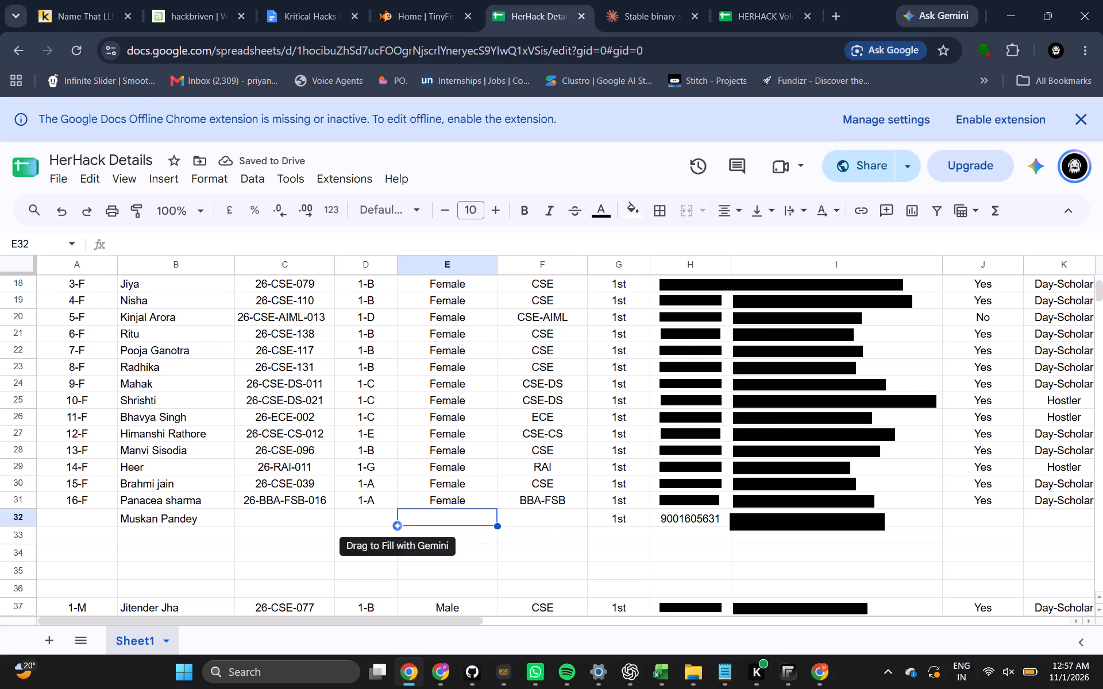
click(393, 529)
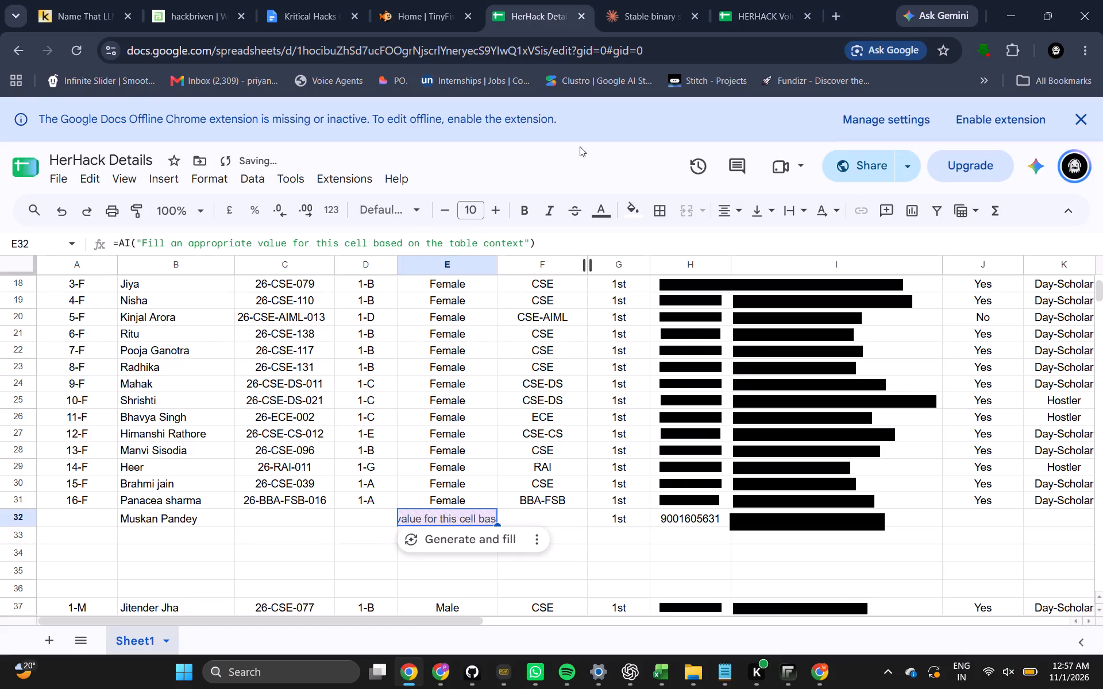
Copy the volunteer's full name from response row 101 into cell B33 of the HerHack Details sheet.
click(736, 0)
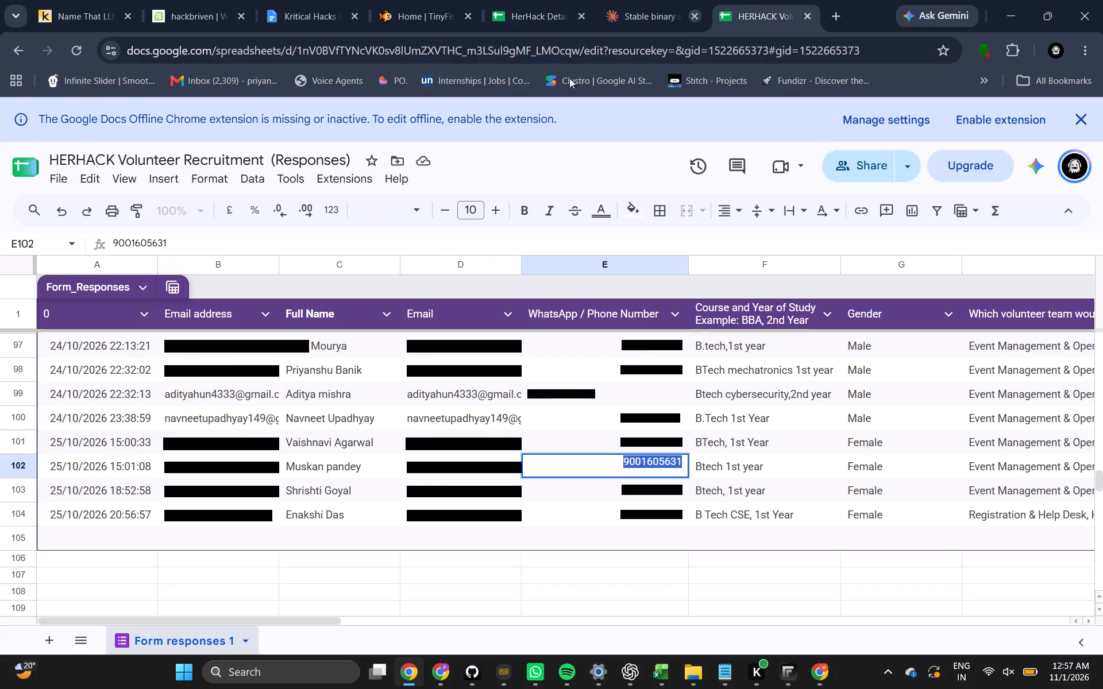
triple_click(338, 444)
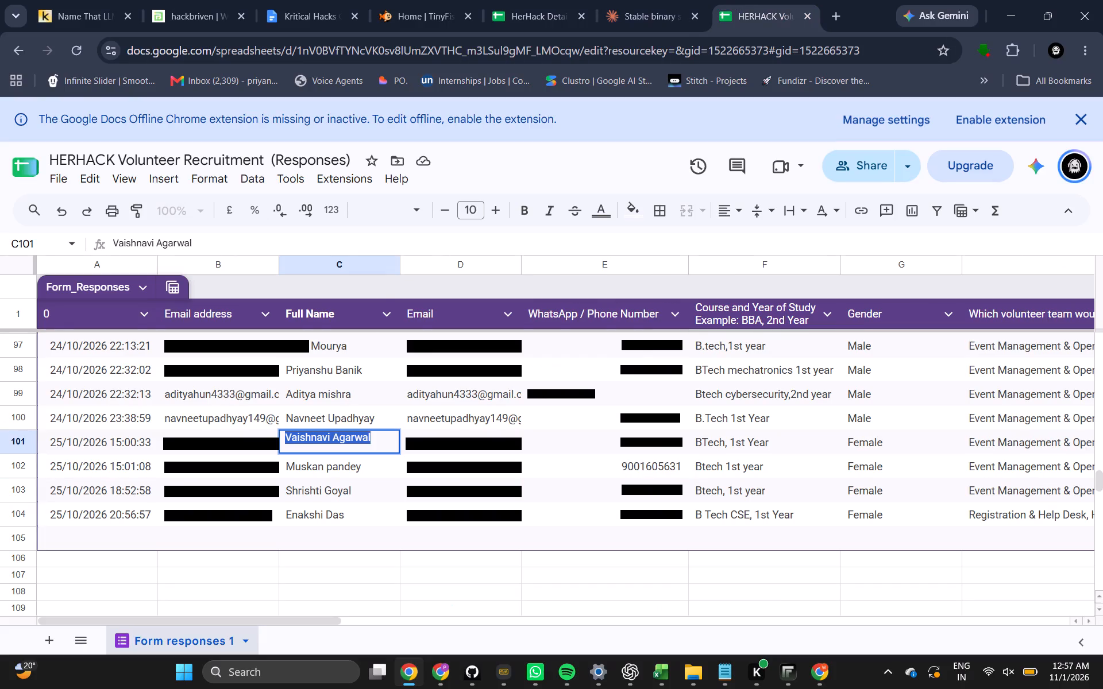
key(ctrl+c)
click(500, 0)
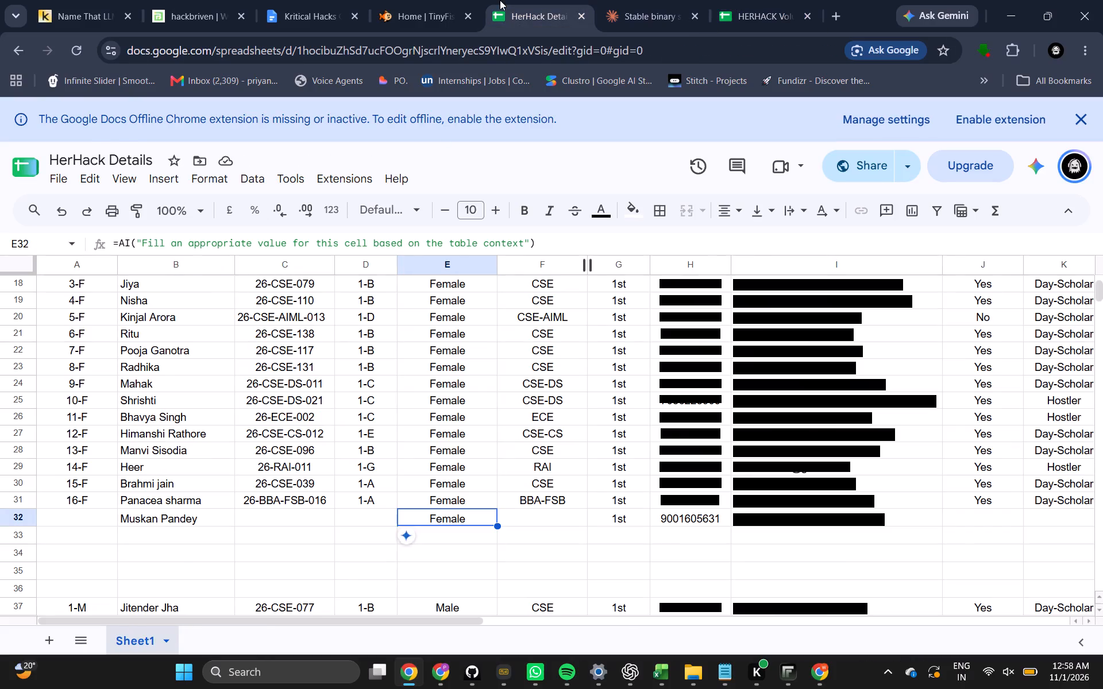
click(165, 542)
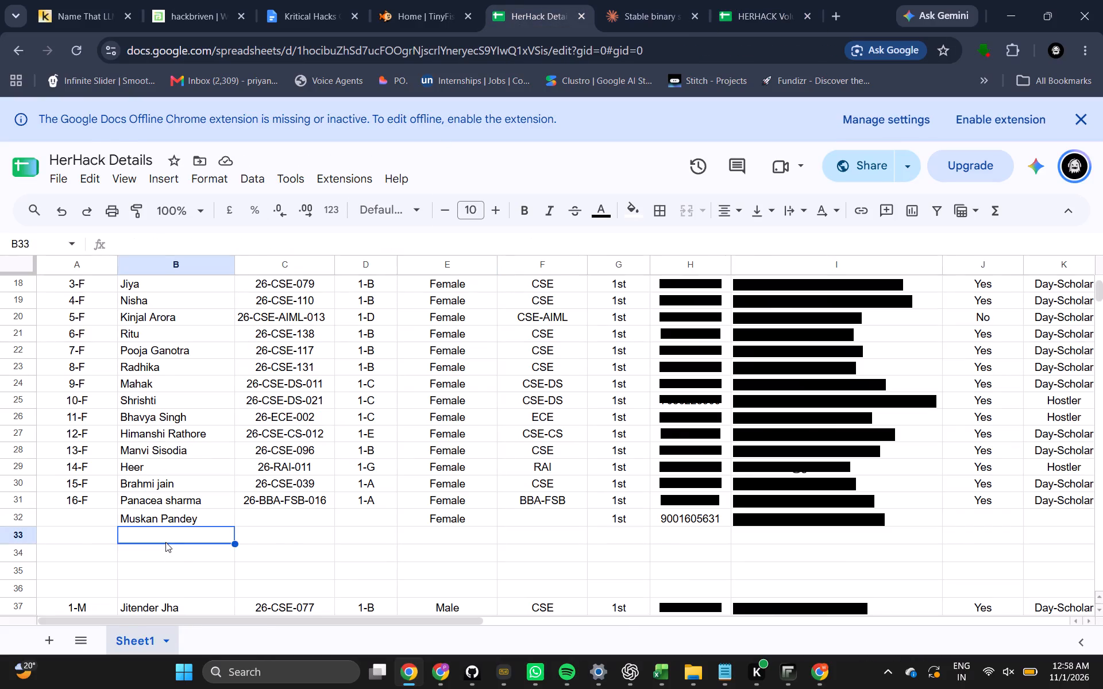
key(ctrl+v)
Copy the volunteer's phone number from response row 101 into cell H33 of the HerHack Details sheet.
click(722, 0)
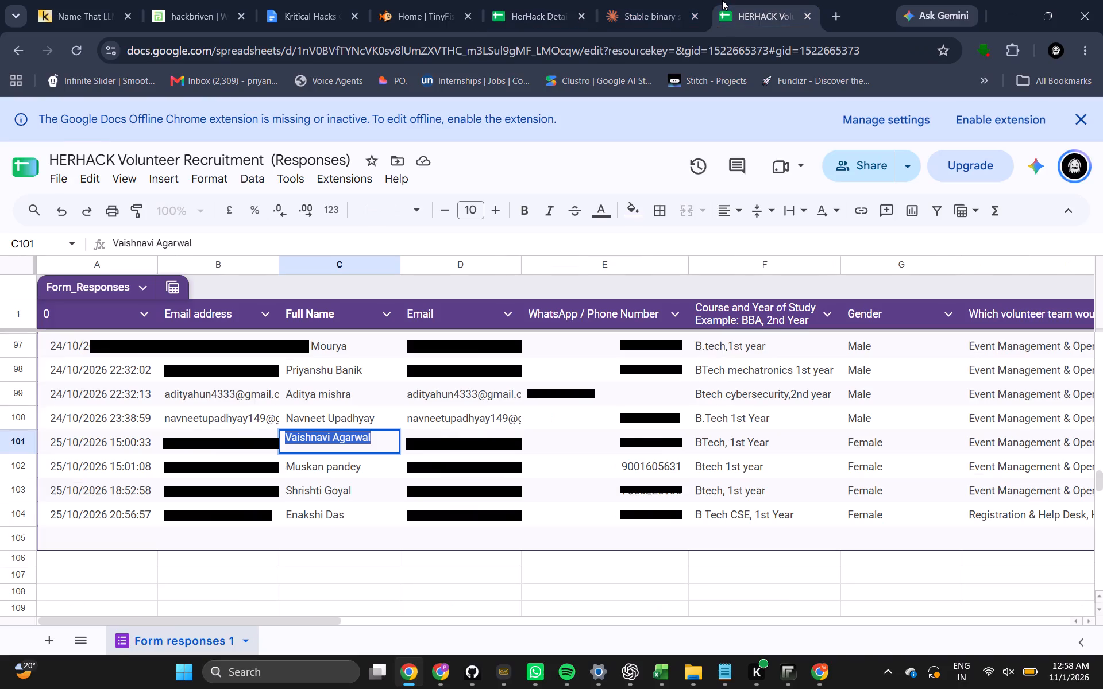
click(783, 426)
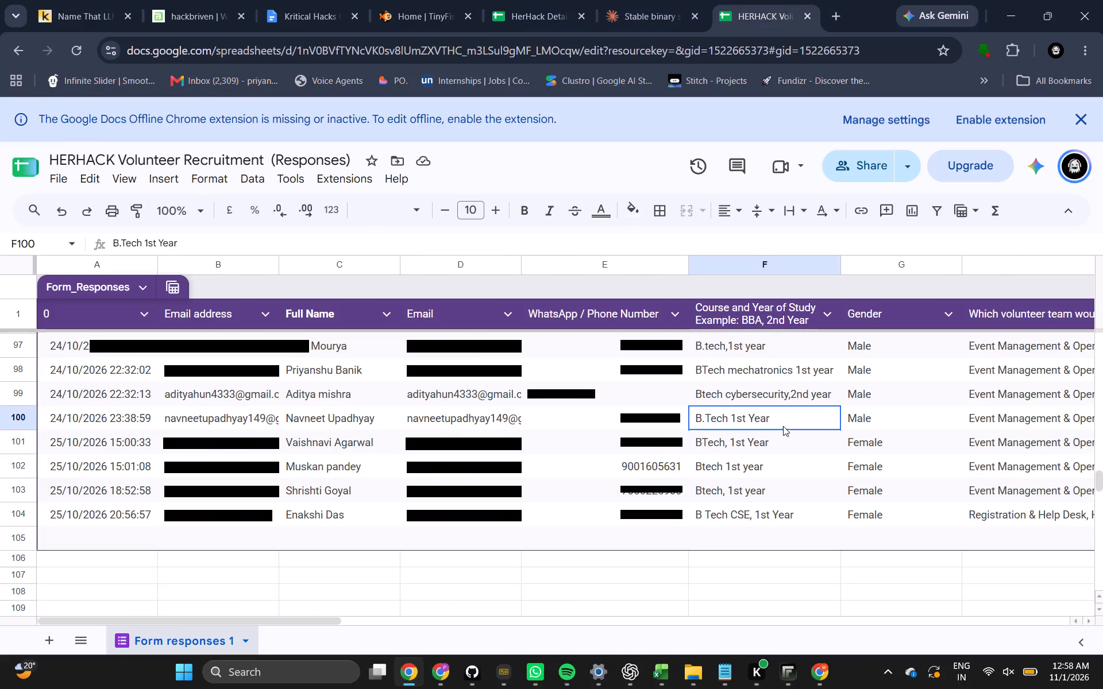
scroll(783, 426, left, 4)
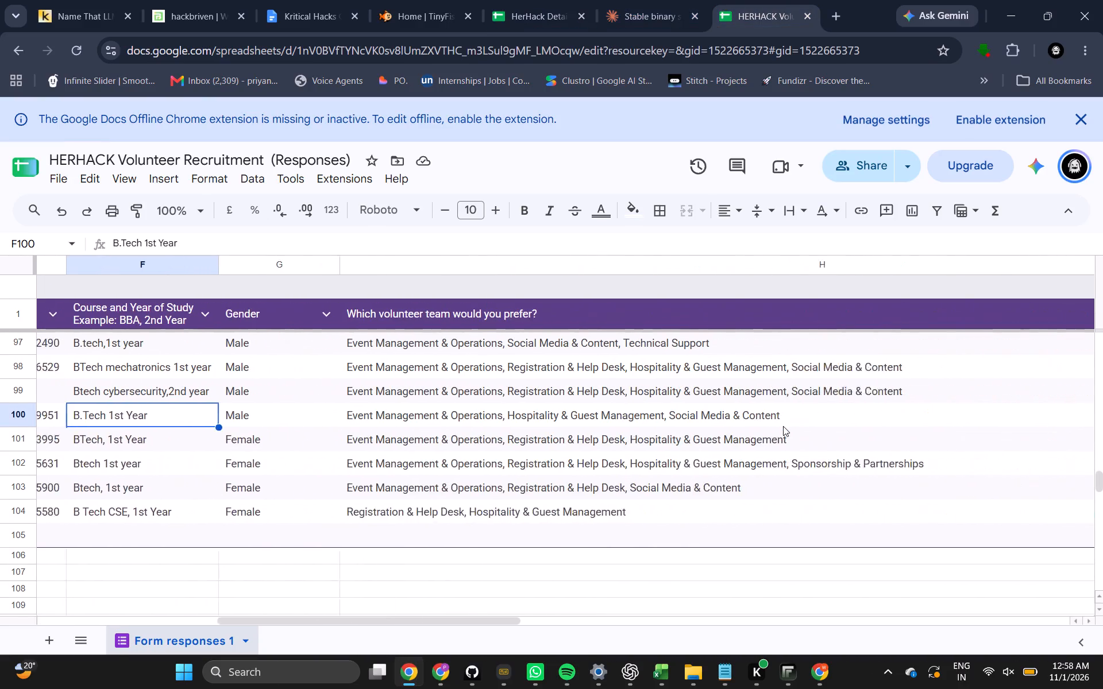
scroll(783, 426, right, 4)
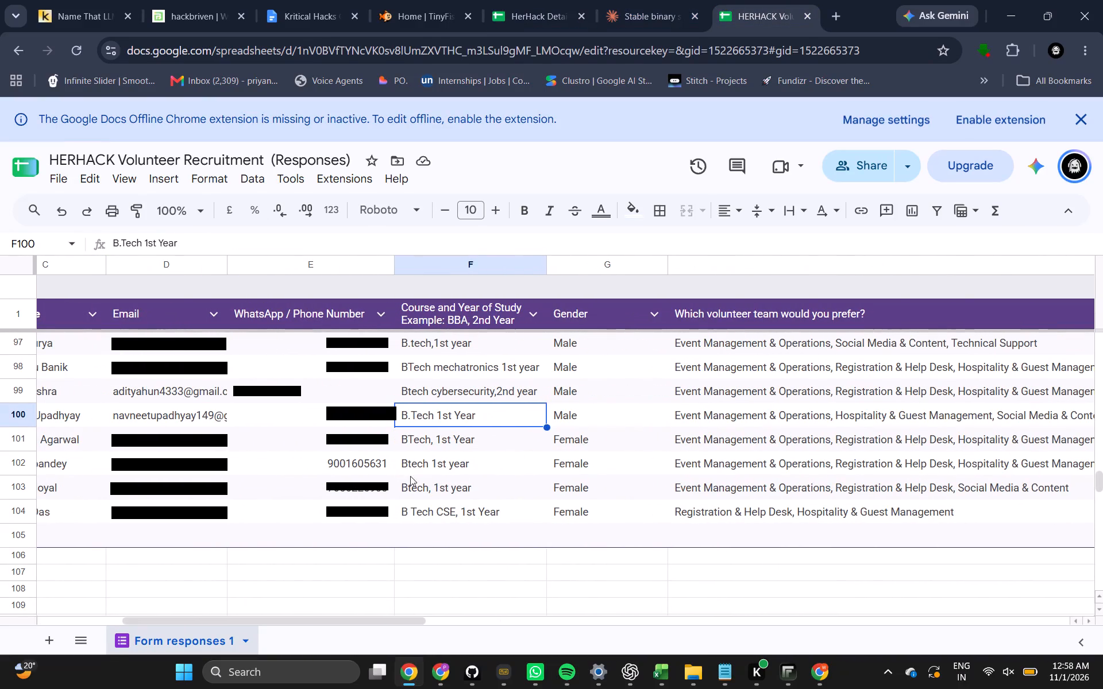
scroll(338, 428, right, 1)
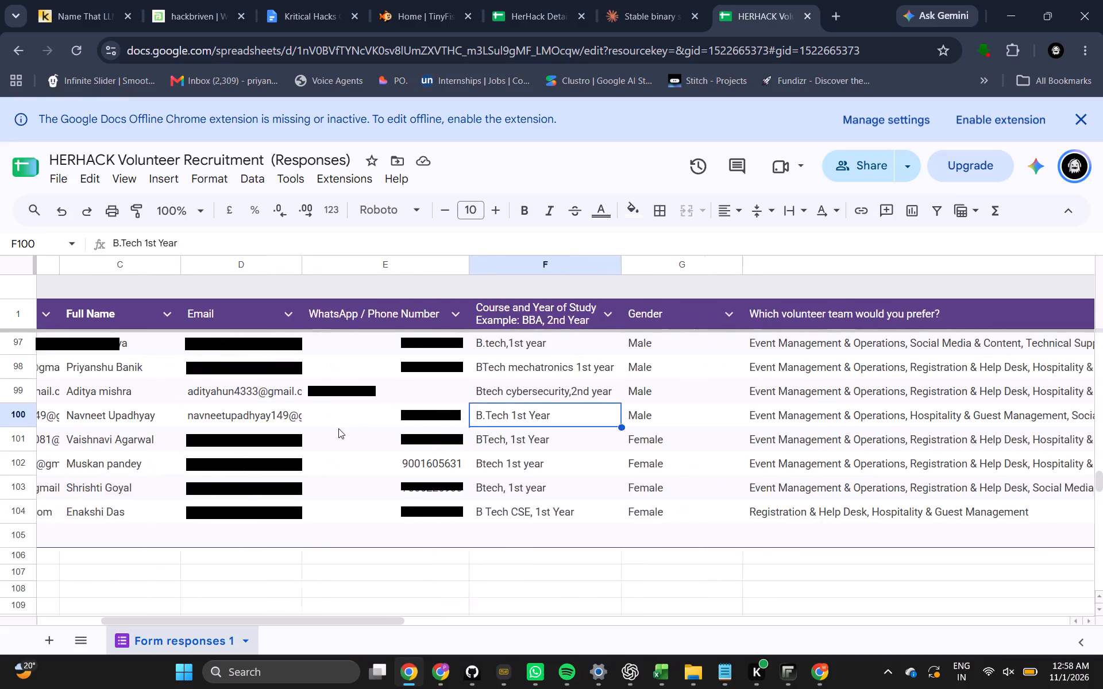
scroll(338, 428, right, 1)
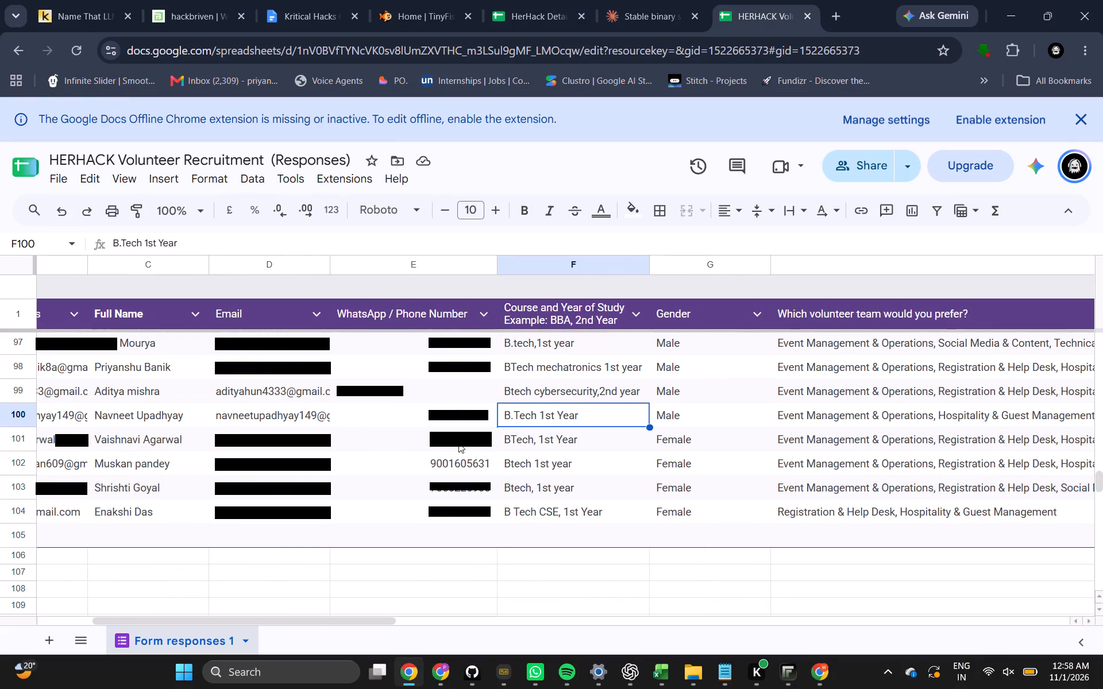
triple_click(458, 442)
double_click(458, 442)
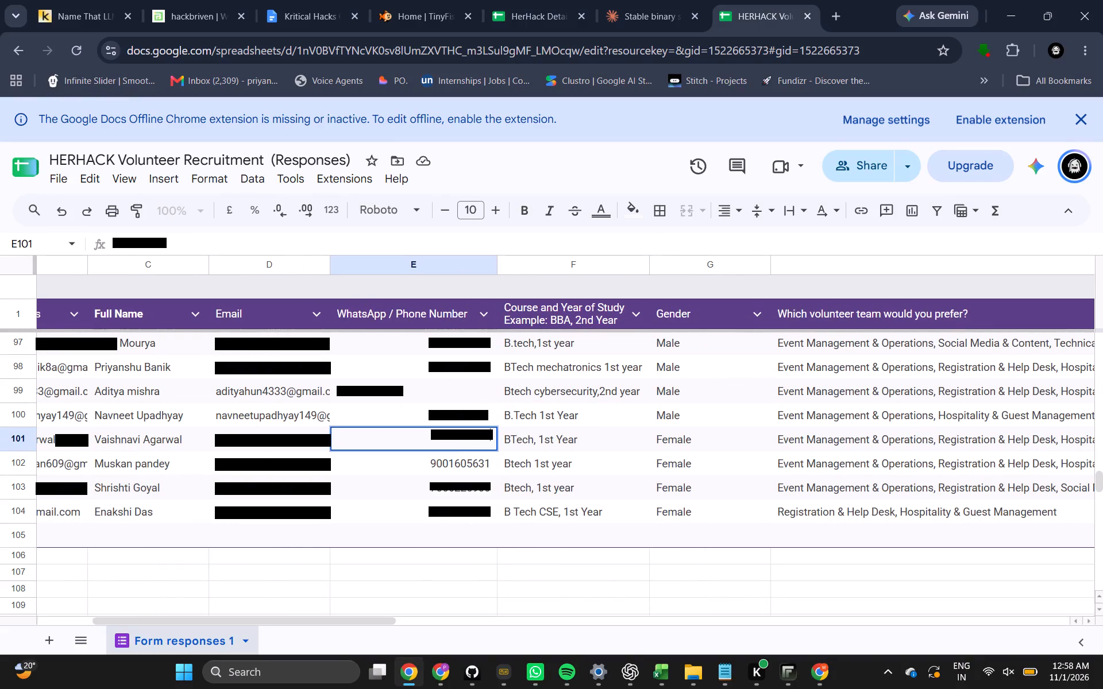
triple_click(469, 435)
key(ctrl+c)
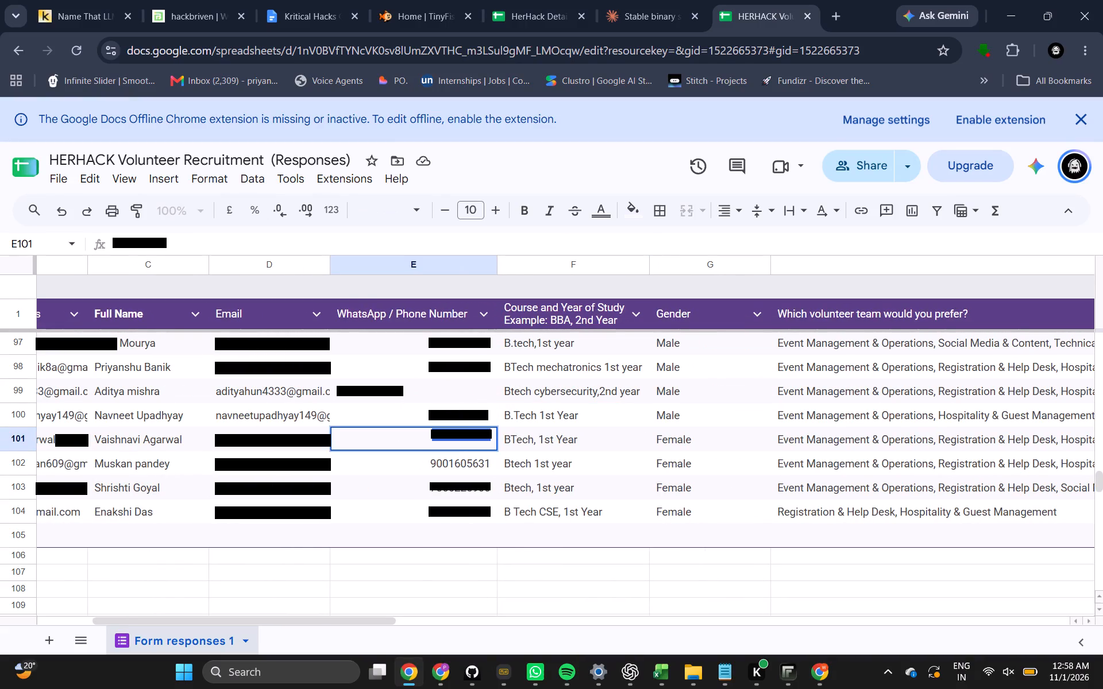
key(ctrl+c)
click(551, 0)
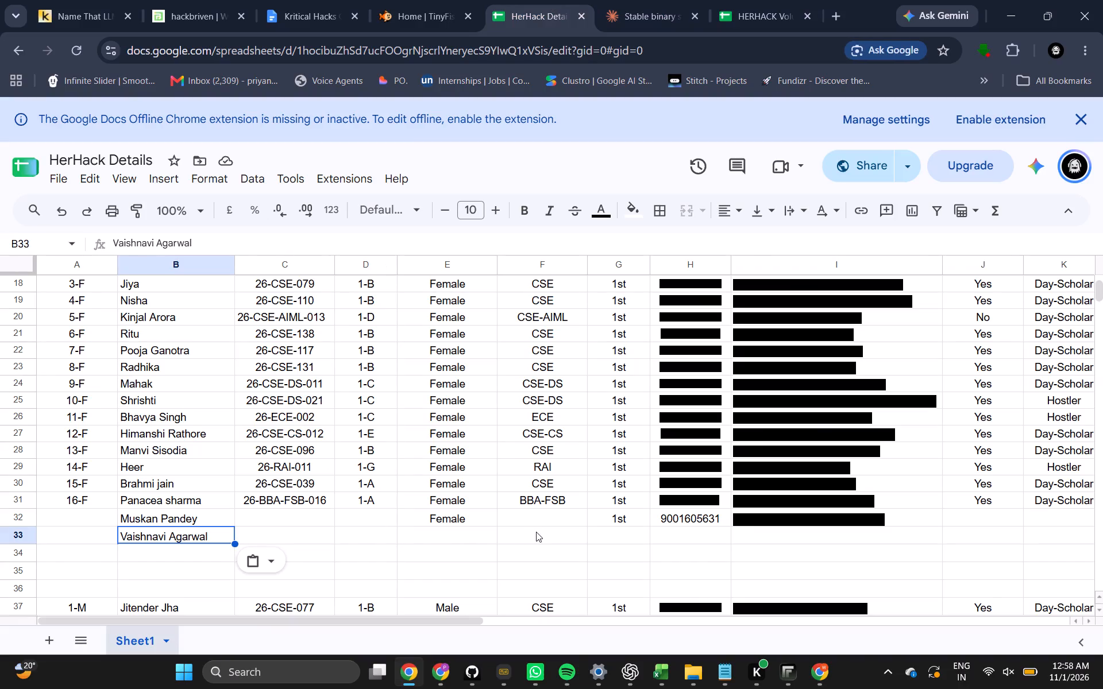
key(super+v)
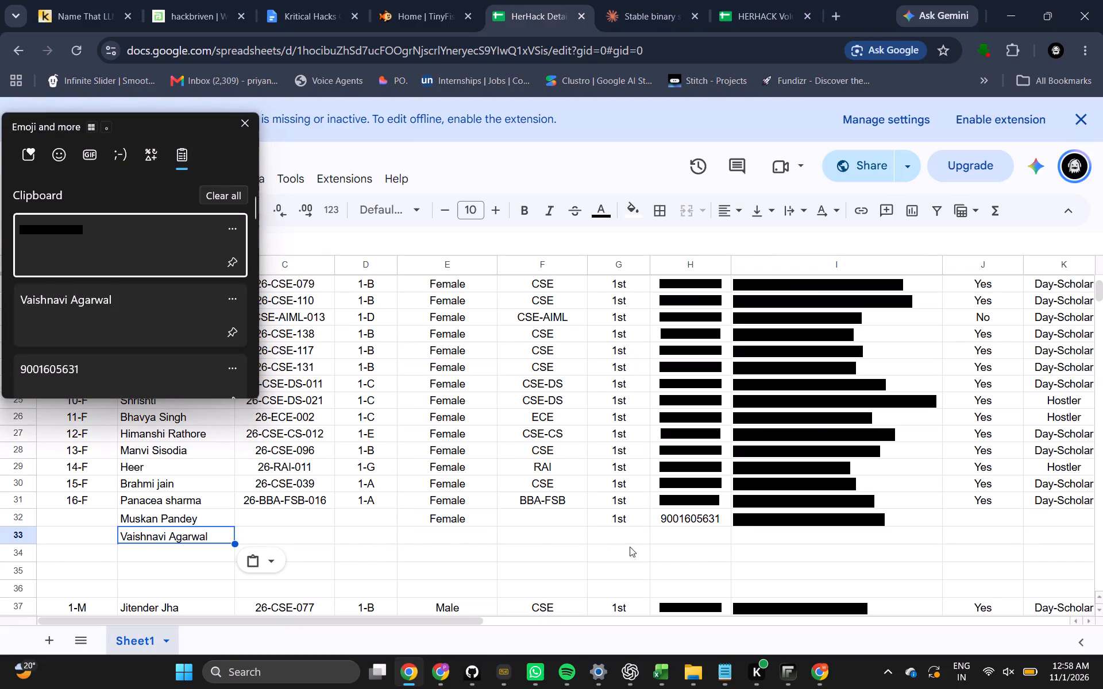
click(682, 536)
click(682, 536)
key(ctrl+v)
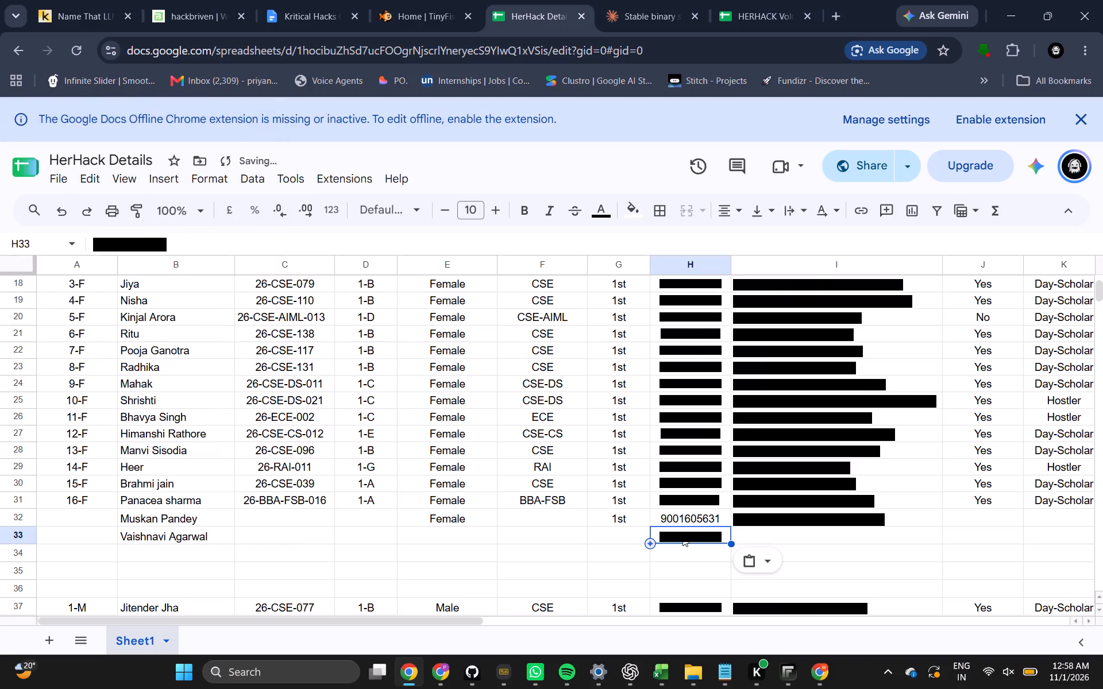
Copy the volunteer's email from response row 101 into cell I33 of the HerHack Details sheet.
click(730, 2)
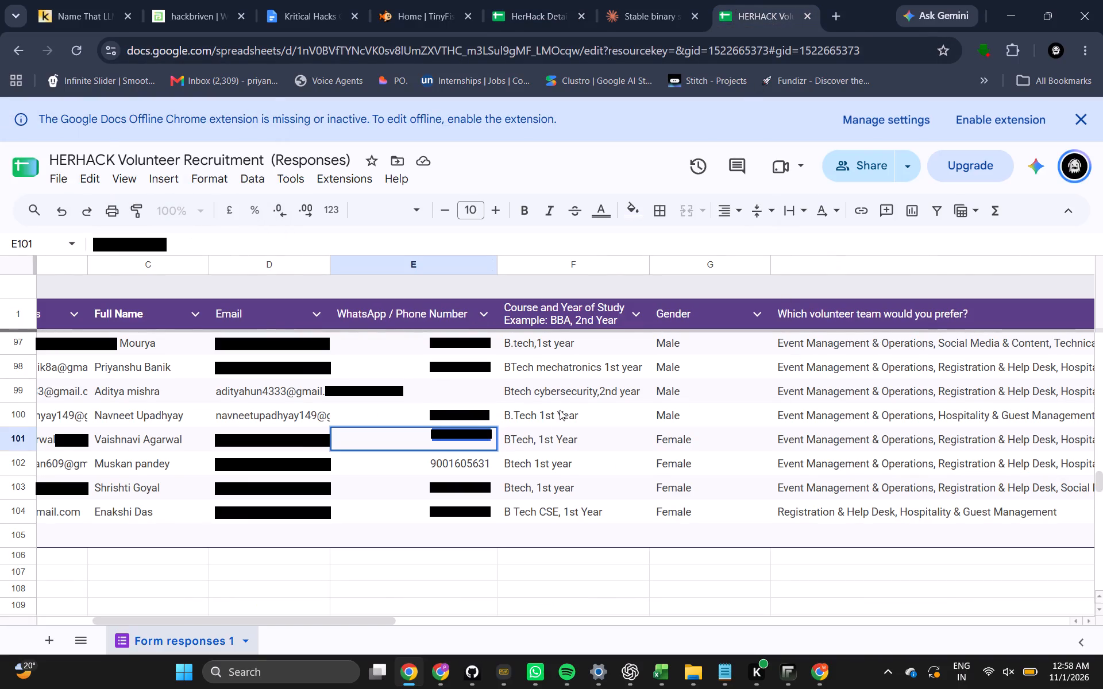
triple_click(284, 444)
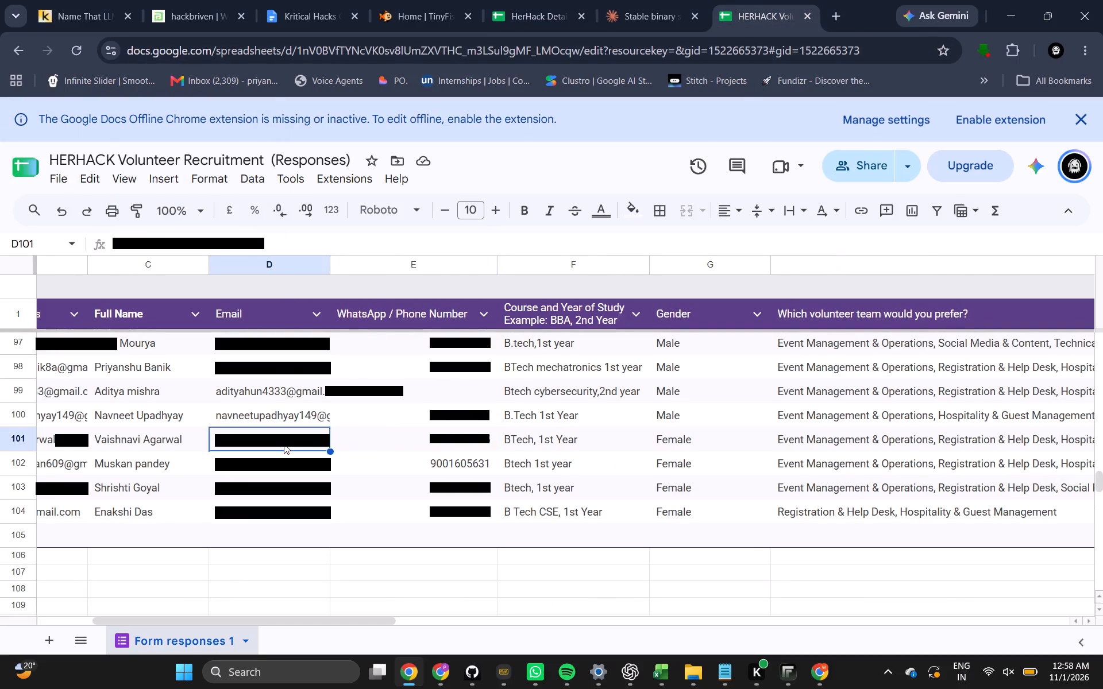
double_click(284, 444)
triple_click(277, 433)
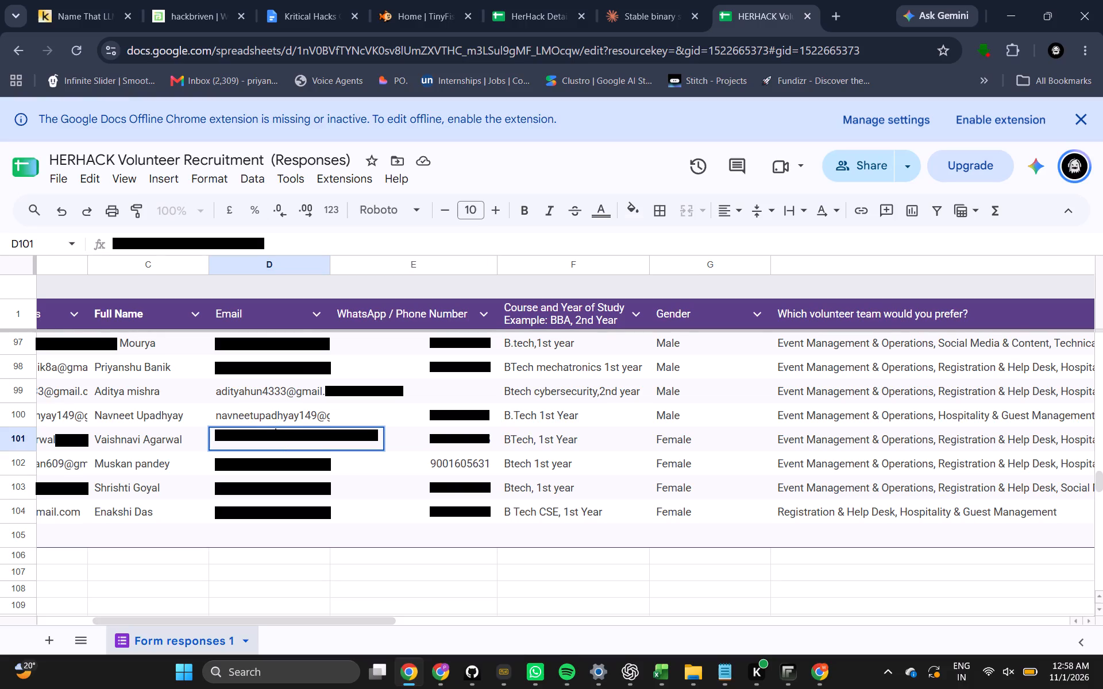
key(ctrl+c)
key(ctrl+c)
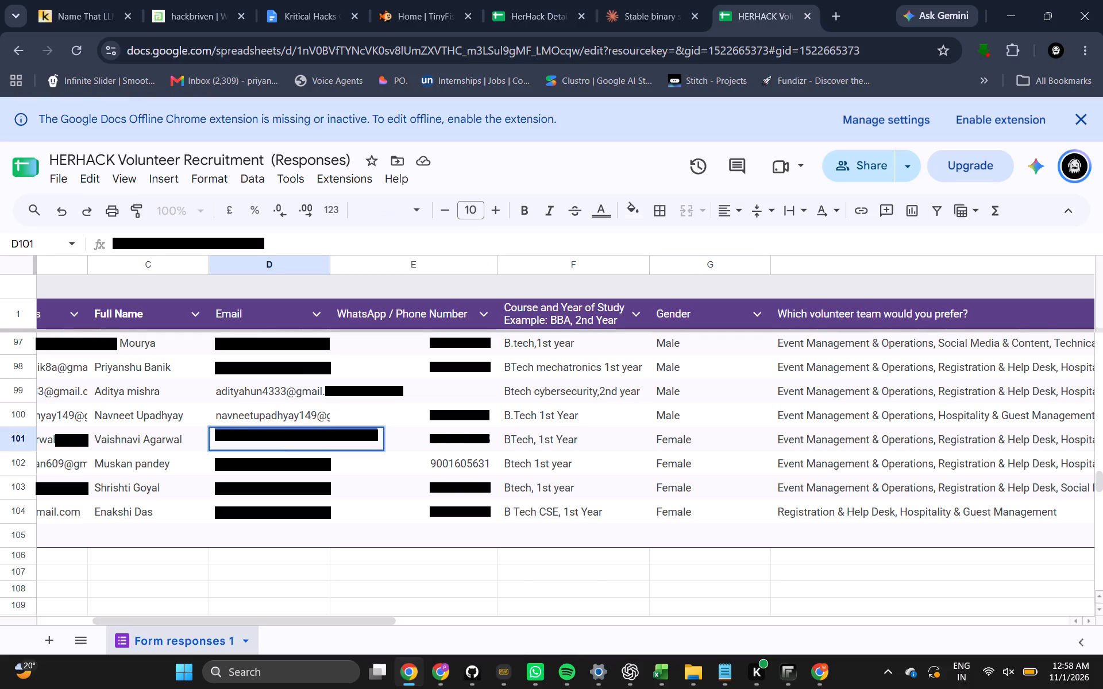
click(502, 0)
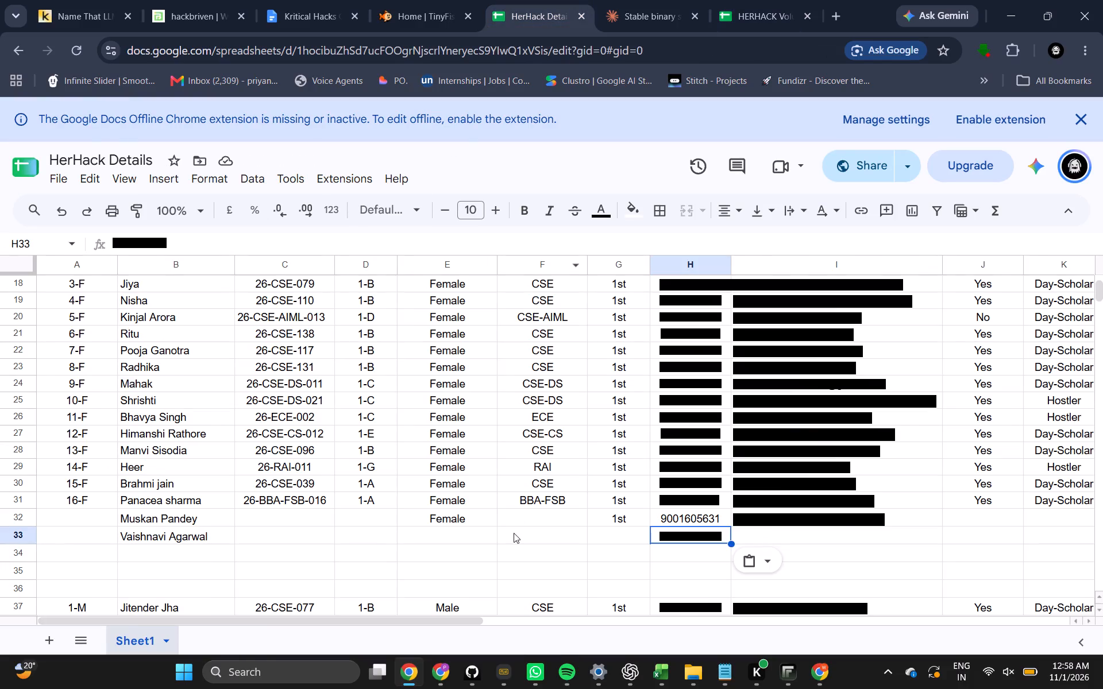
click(757, 539)
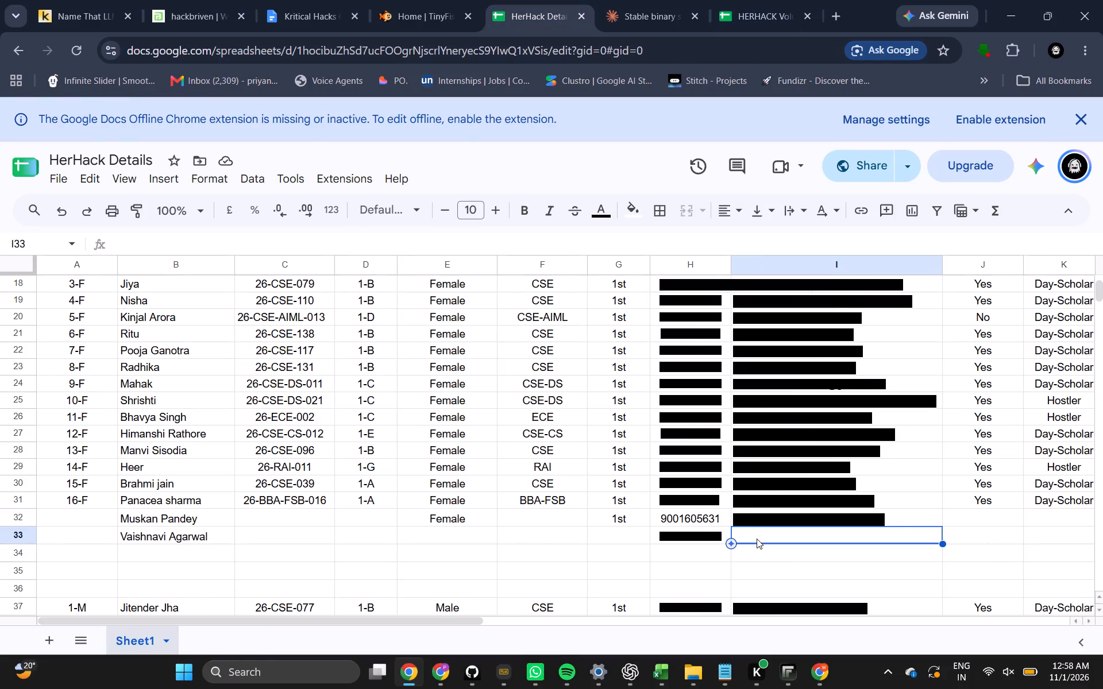
key(ctrl+v)
click(658, 574)
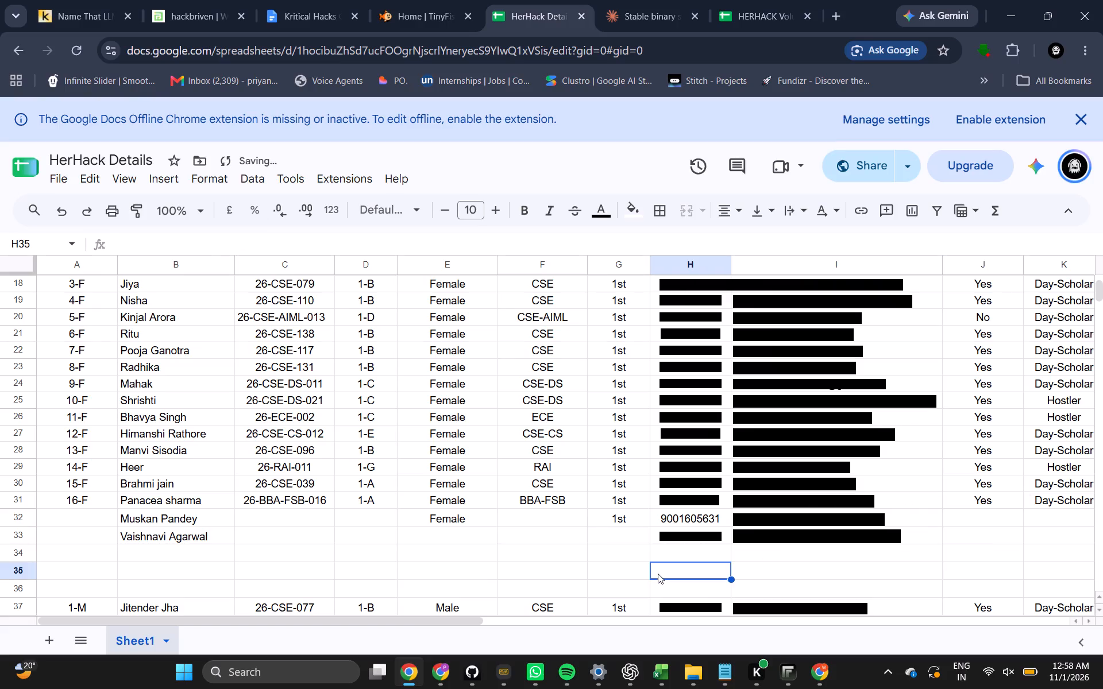
Enter the serial numbers 17-F and 18-F in cells A32 and A33 for the two newly added volunteers.
click(82, 516)
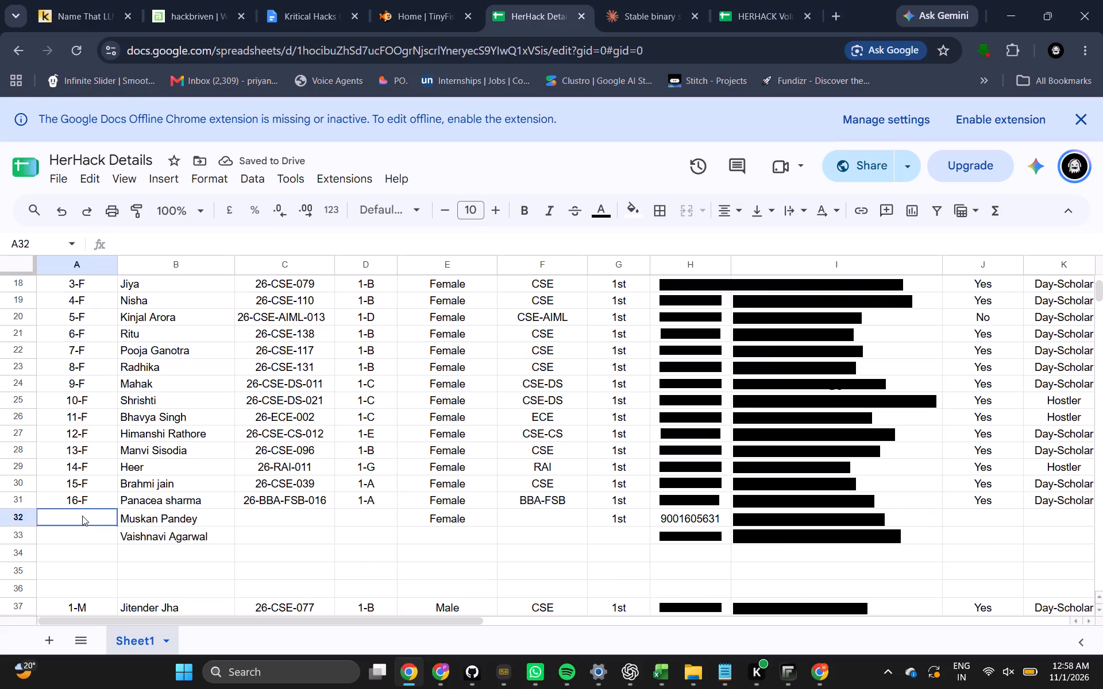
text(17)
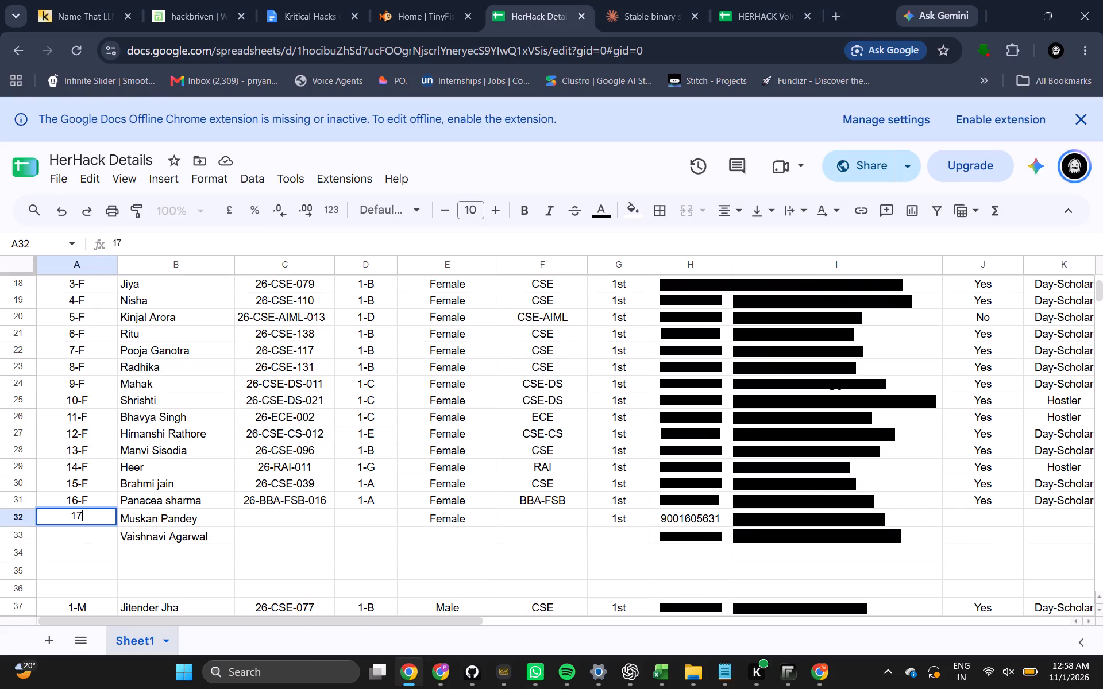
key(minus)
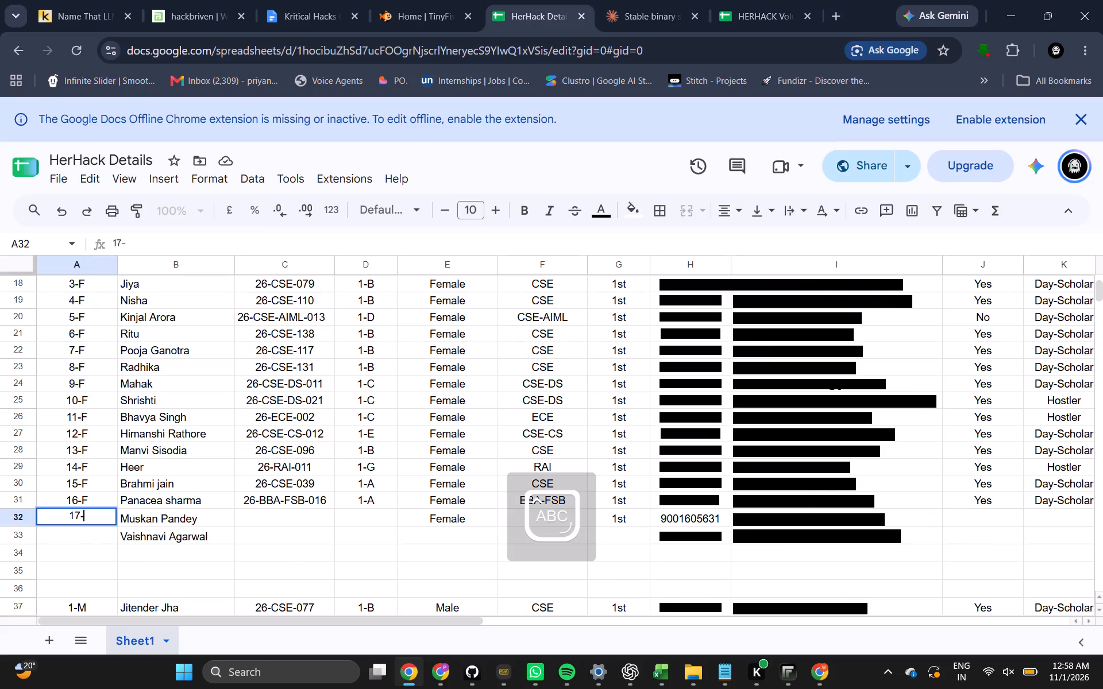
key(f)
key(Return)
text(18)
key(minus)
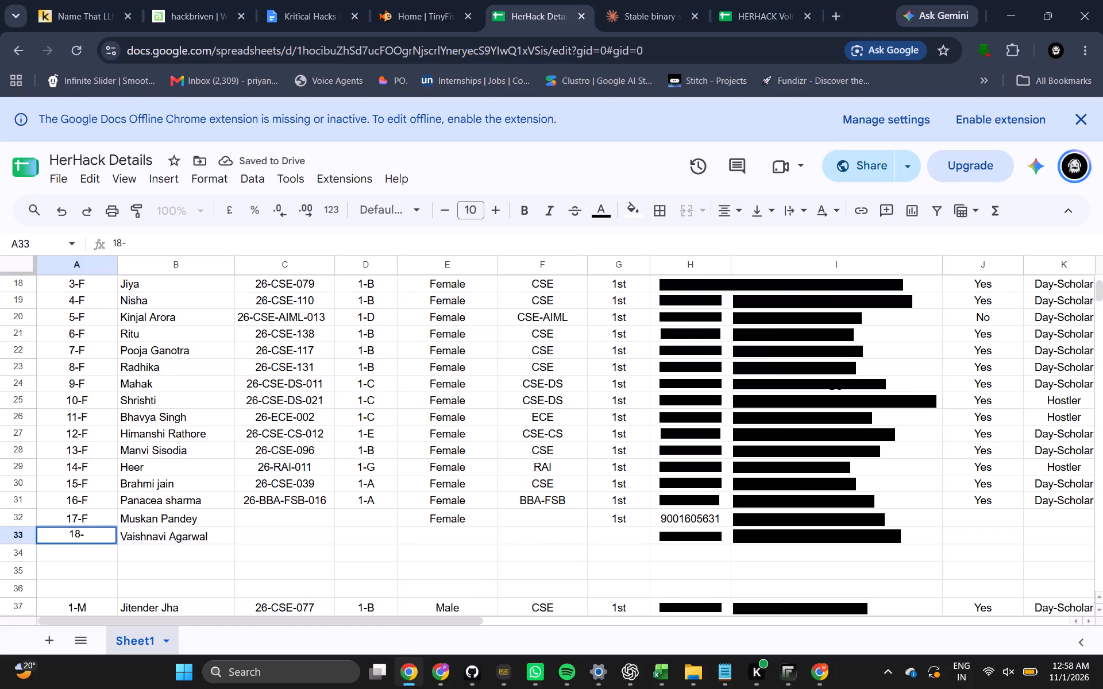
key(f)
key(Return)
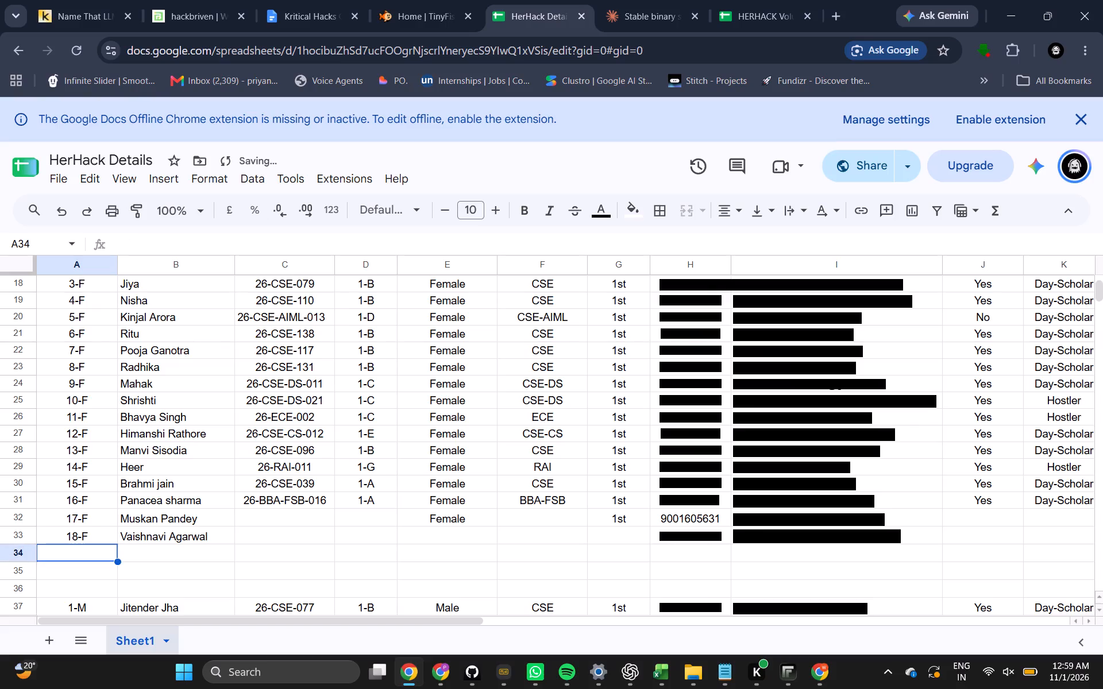
Enter the serial numbers 19-F and 20-F in cells A34 and A35 for the two empty volunteer rows.
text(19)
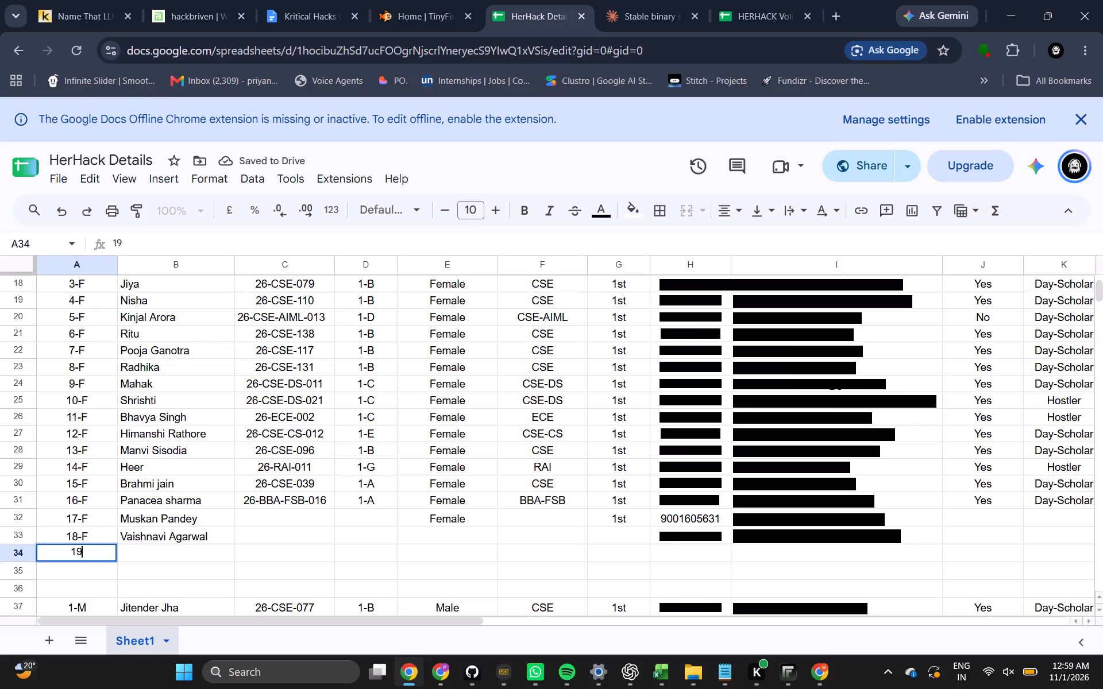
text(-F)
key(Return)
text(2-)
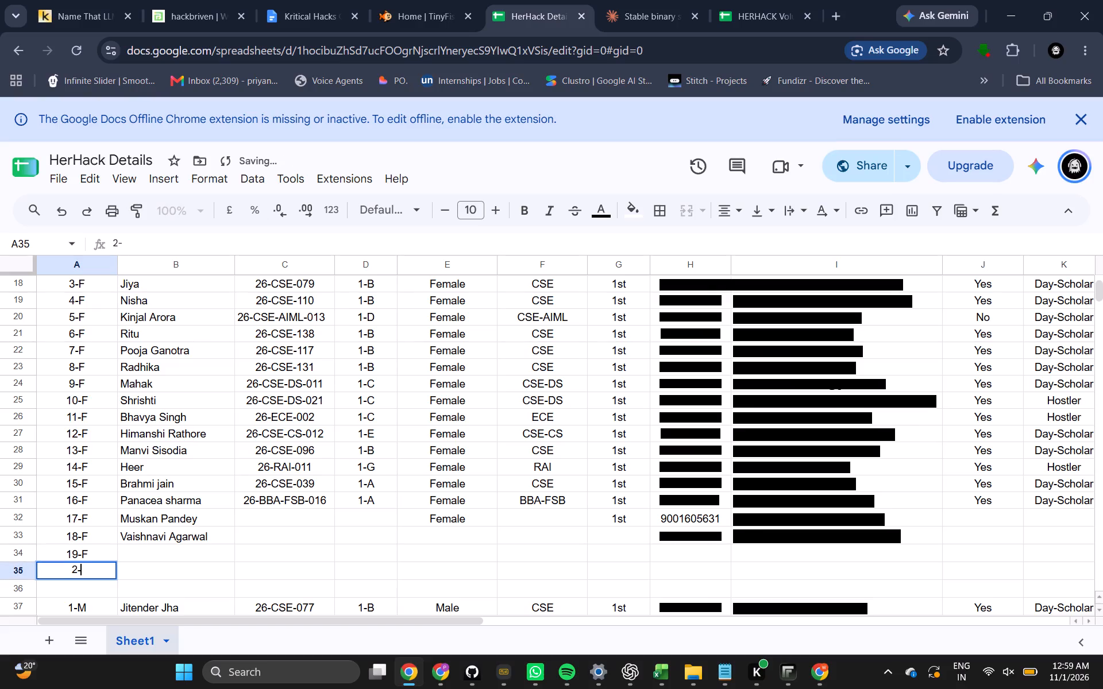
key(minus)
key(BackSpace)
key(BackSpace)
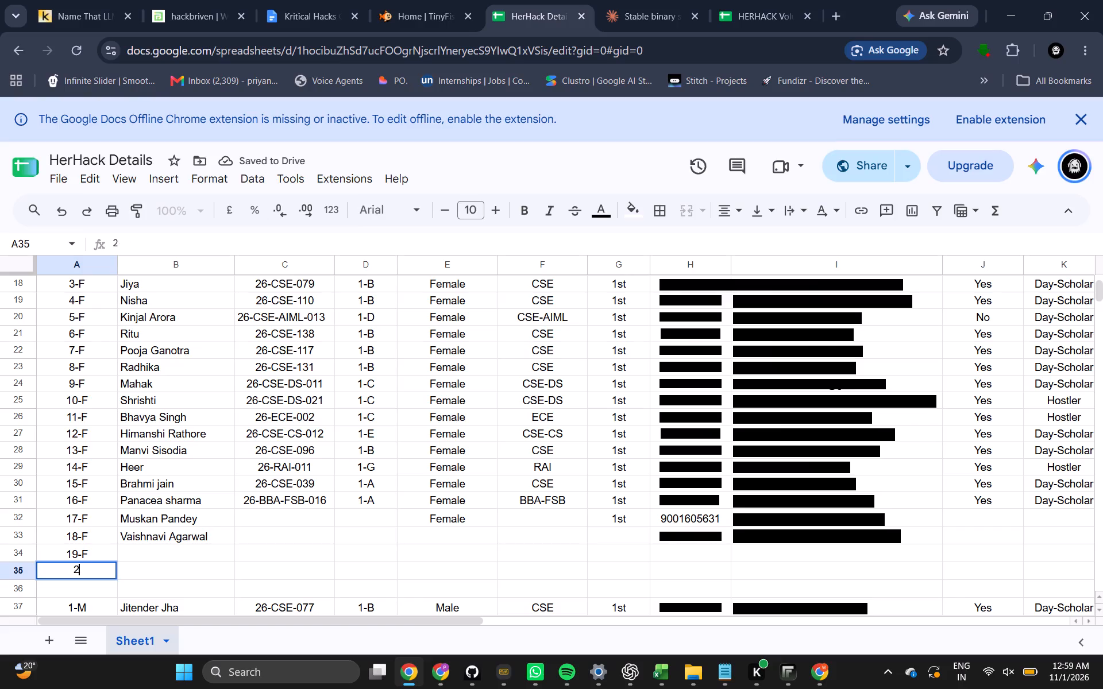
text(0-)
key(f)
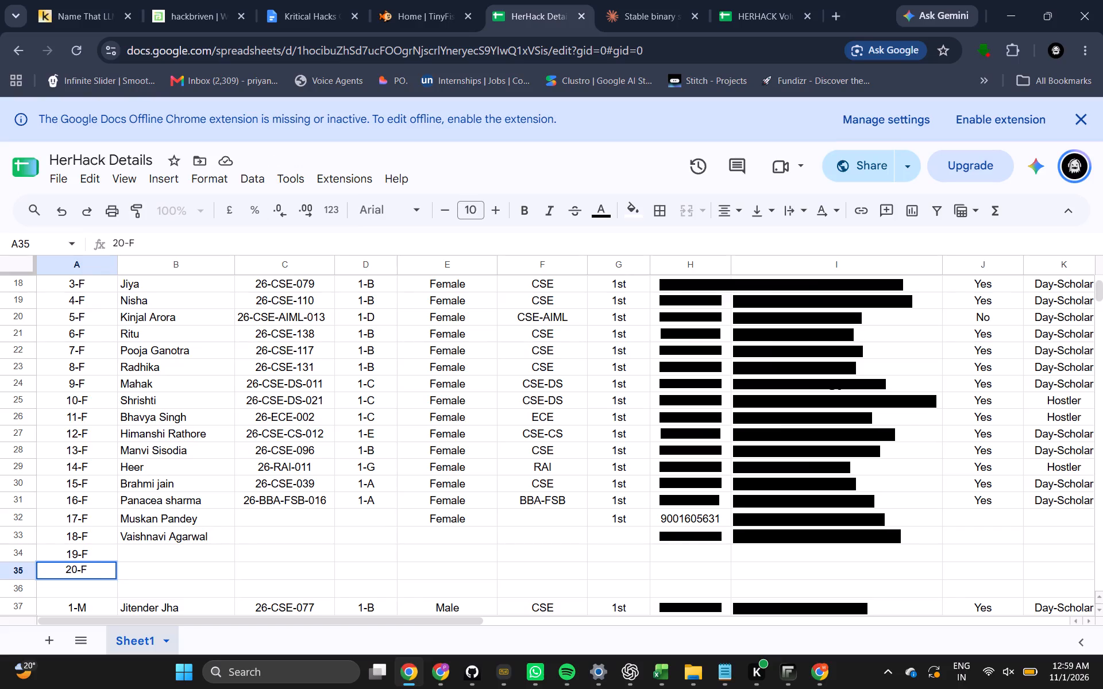
click(285, 521)
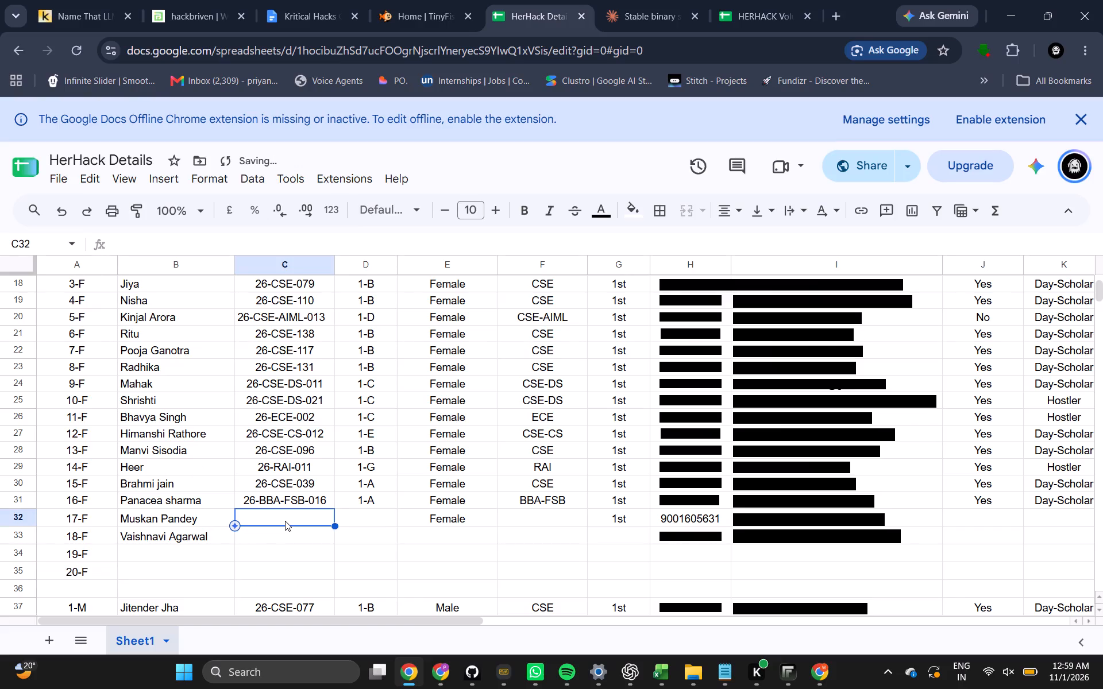
Fill the gender cells E33, E34 and E35 with Female using Fill with Gemini.
click(448, 536)
click(395, 542)
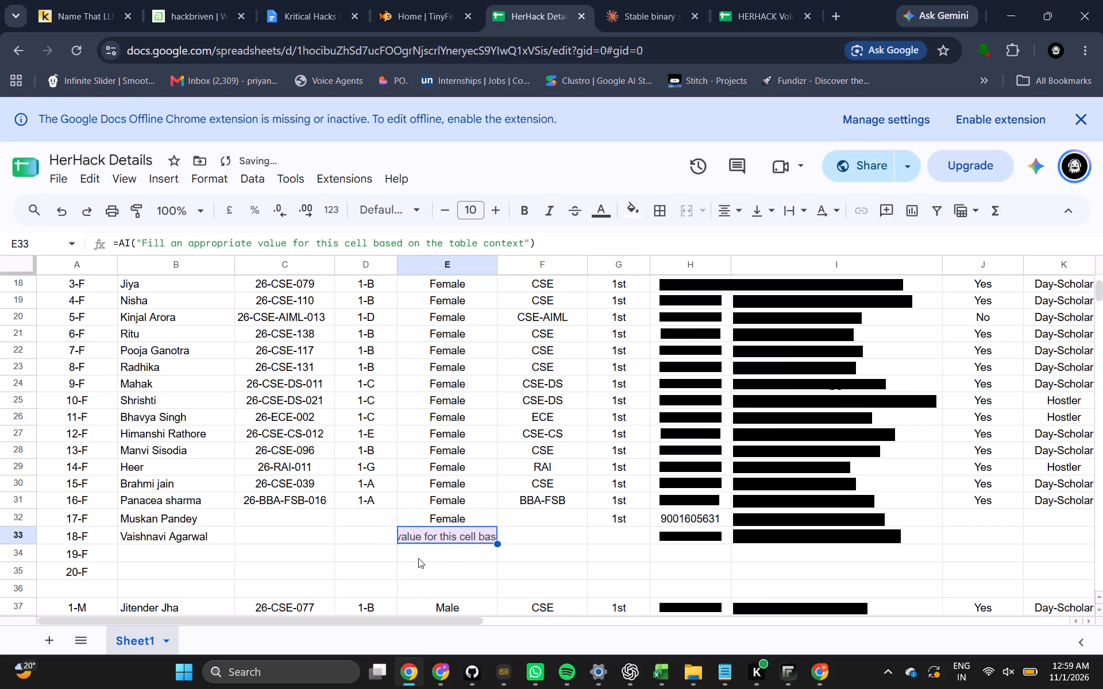
click(418, 558)
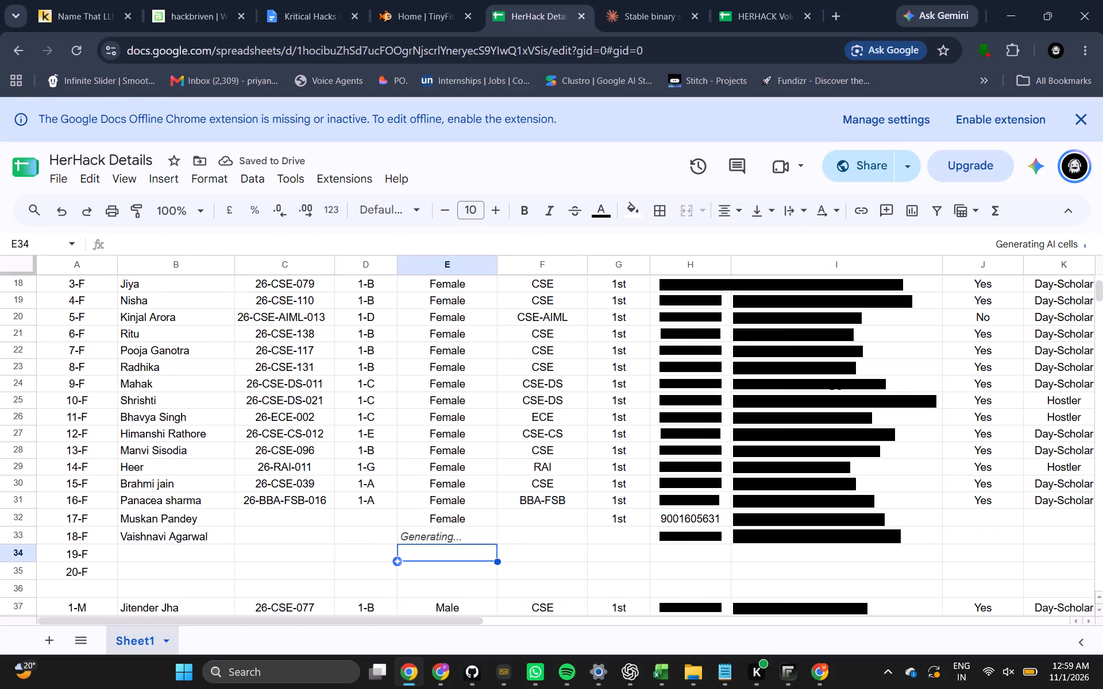
click(395, 562)
click(423, 568)
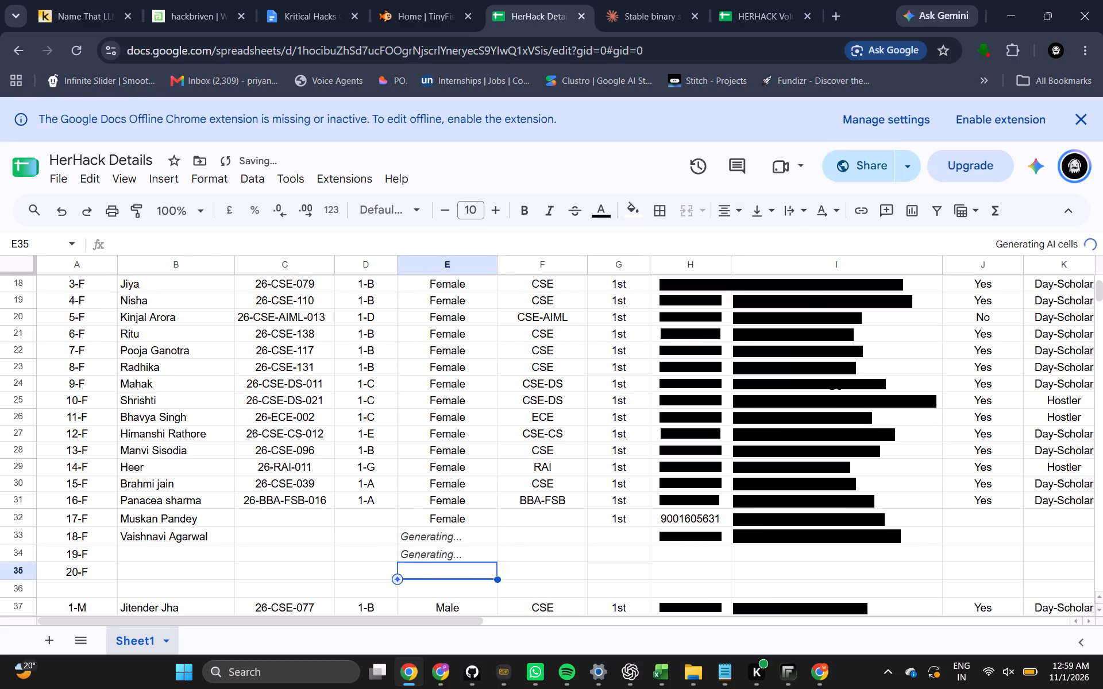
click(396, 576)
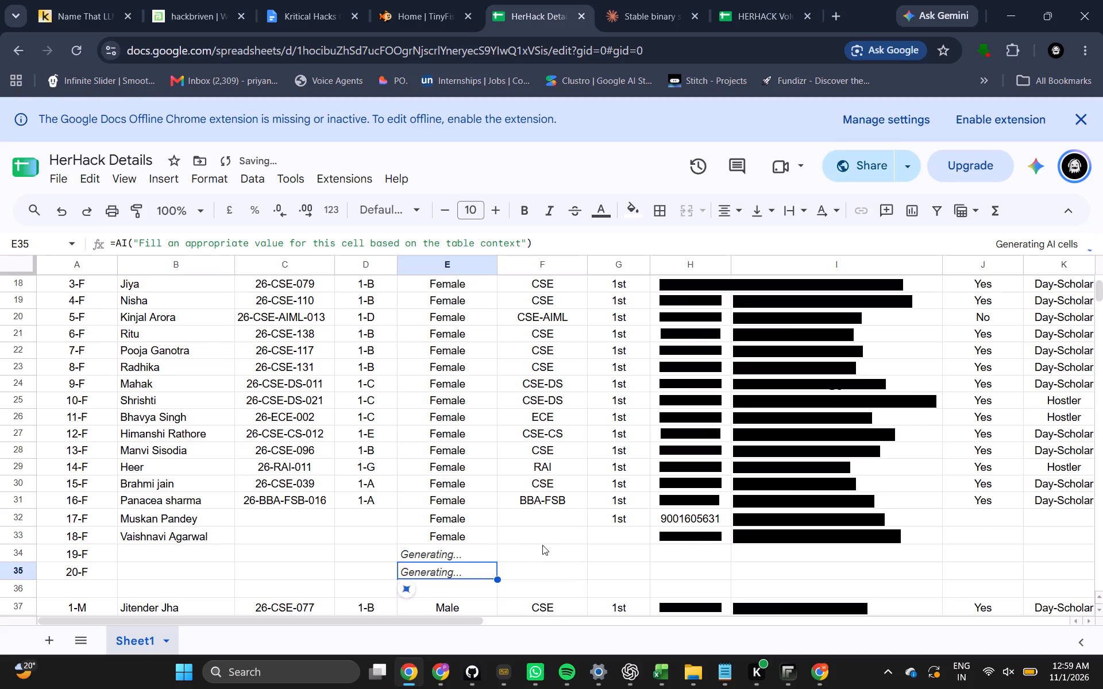
Fill the year cells G33, G34 and G35 with 1st using Fill with Gemini.
click(542, 545)
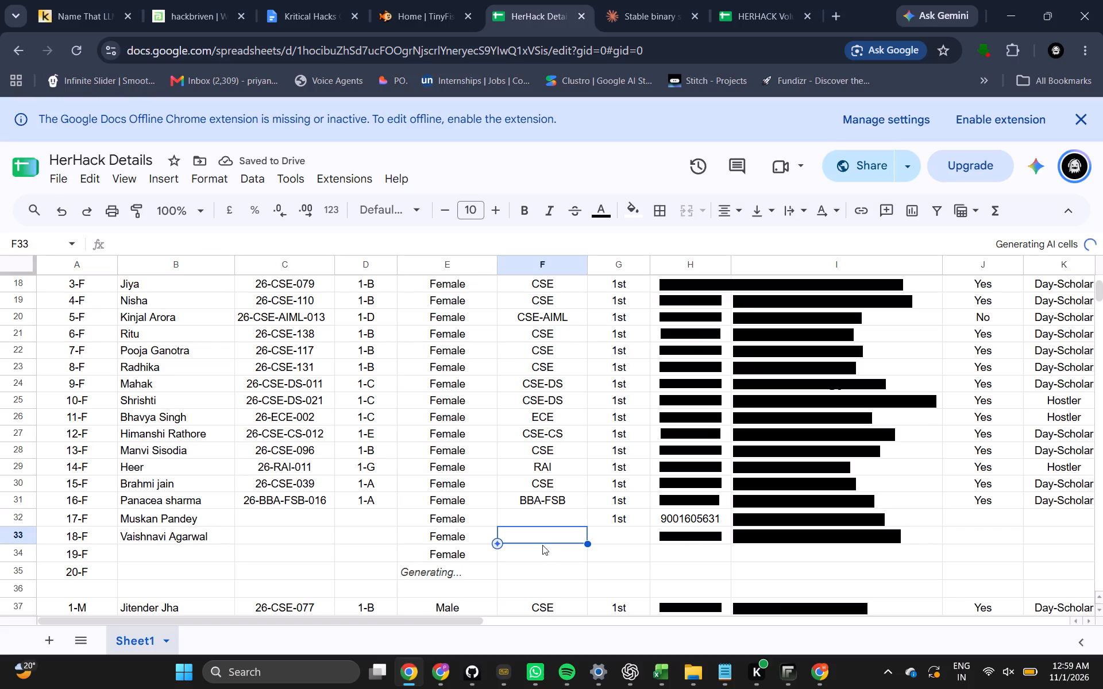
click(628, 535)
click(587, 543)
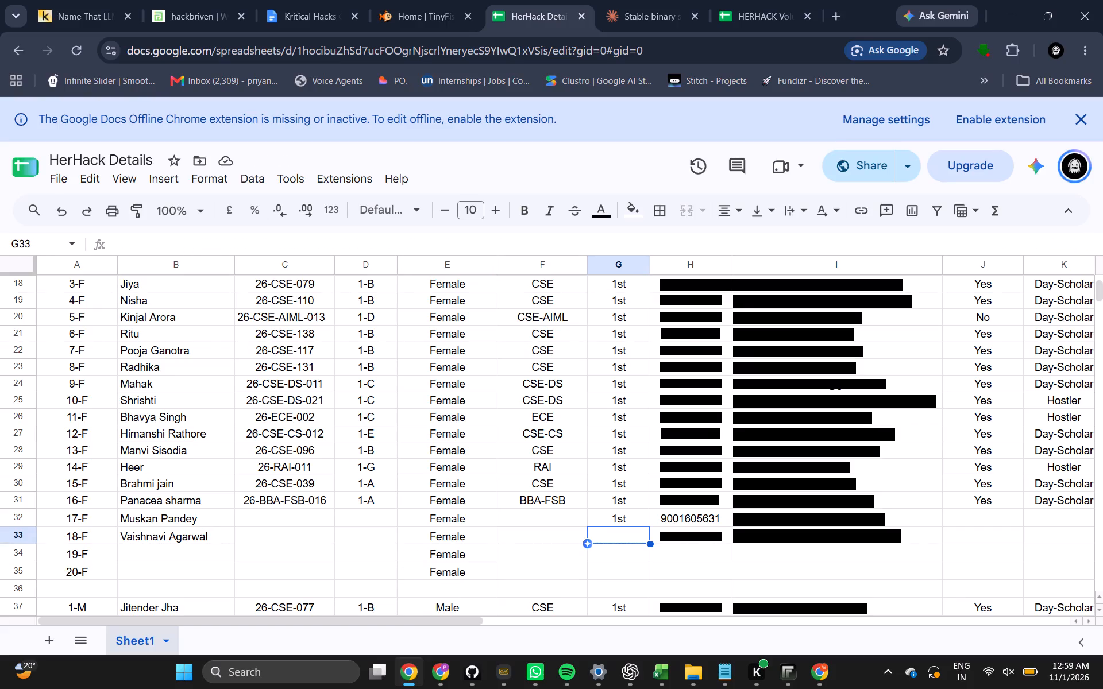
click(603, 554)
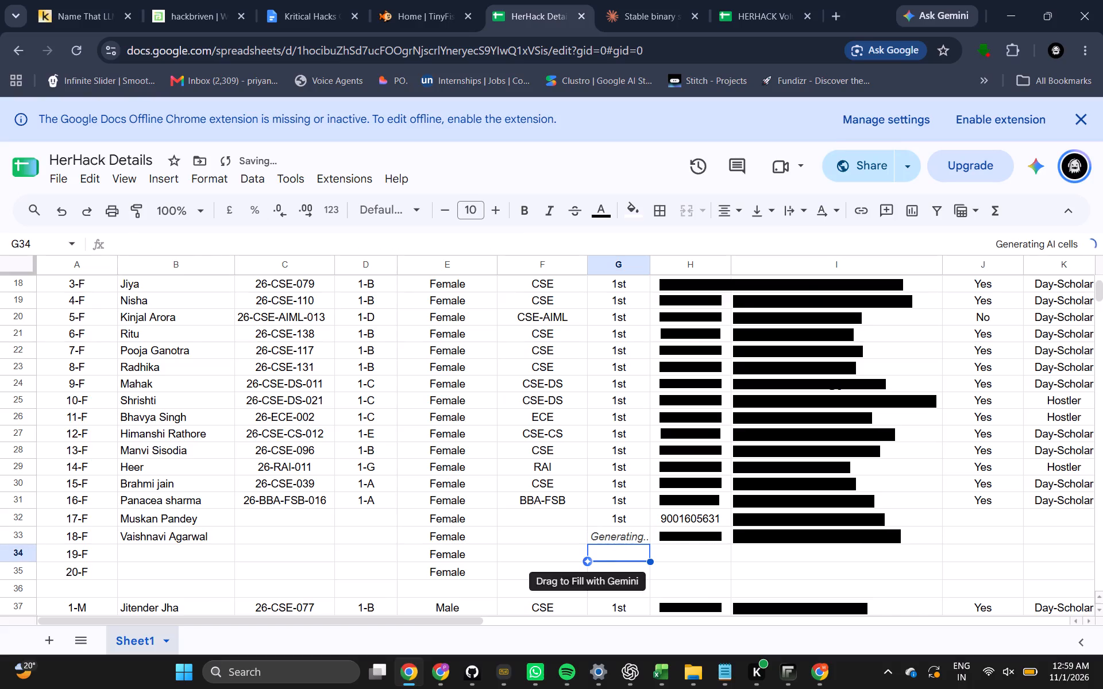
click(587, 567)
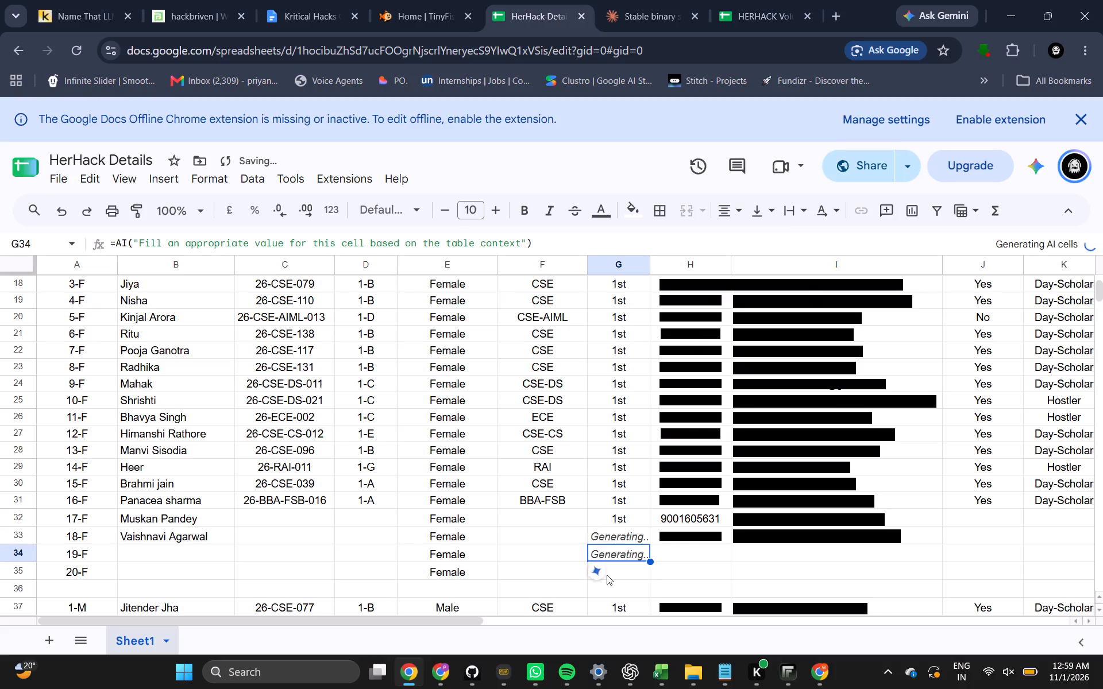
click(607, 575)
click(585, 584)
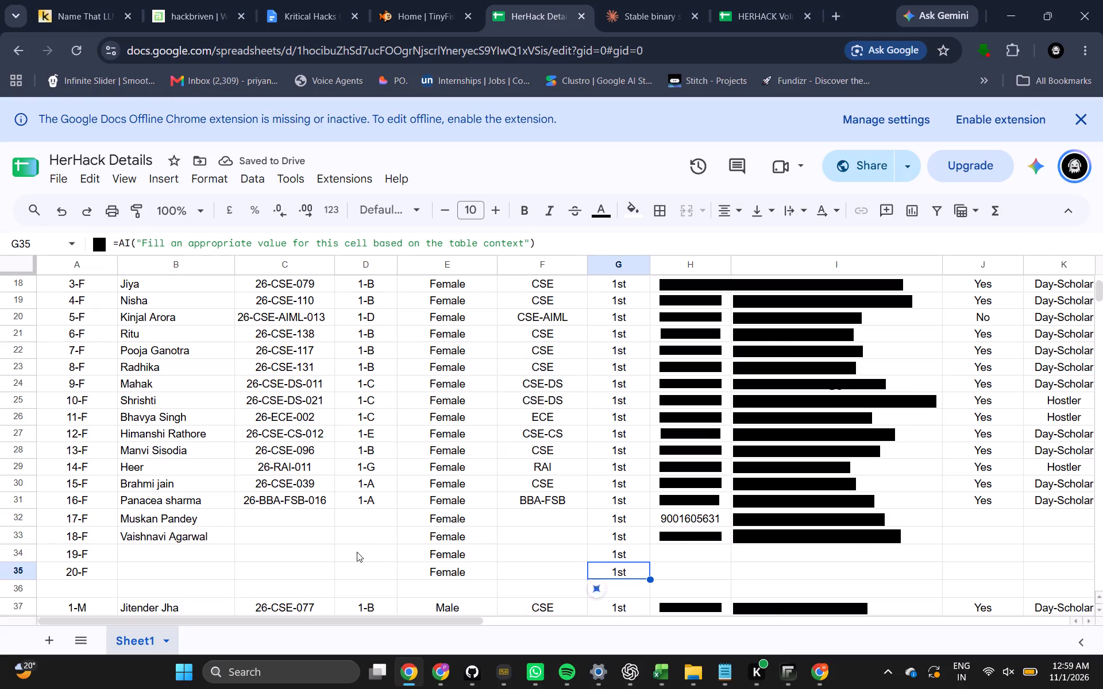
Look through the management team and the female and male volunteer rows of the HerHack Details sheet for missing entries.
scroll(401, 504, down, 1)
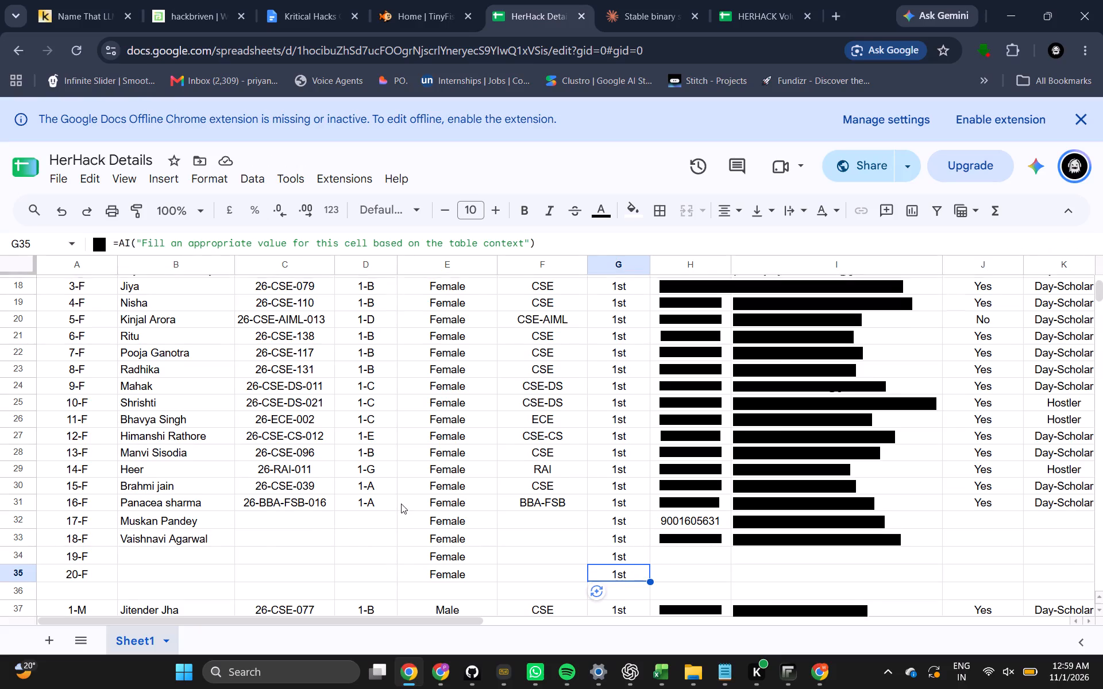
scroll(401, 504, down, 1)
scroll(401, 504, up, 6)
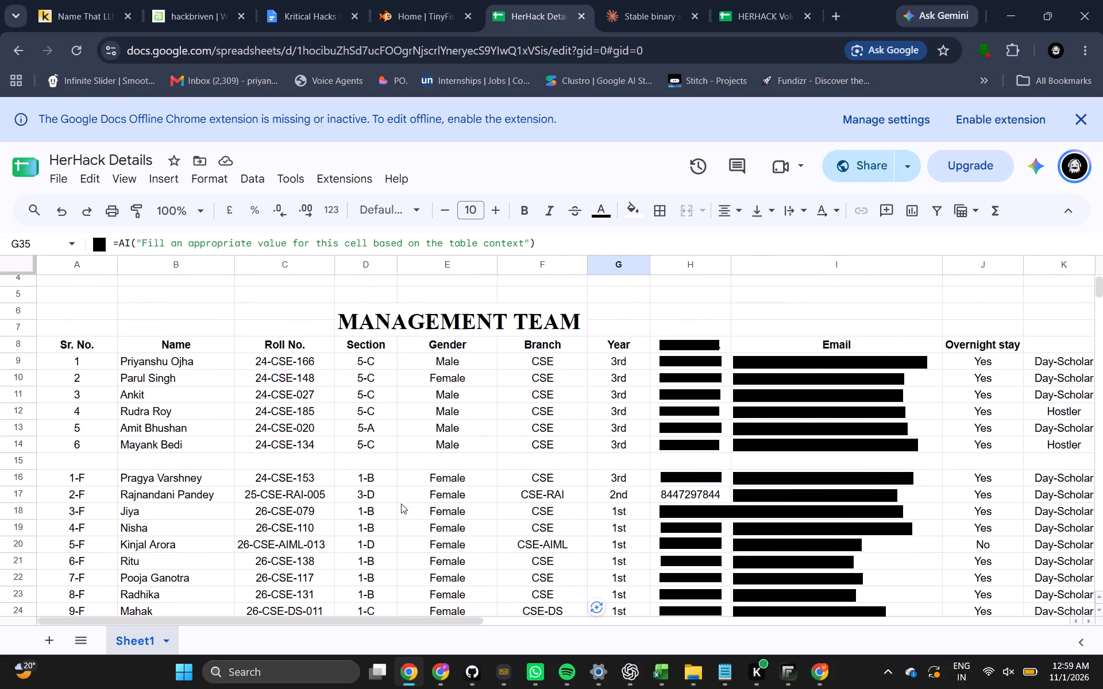
scroll(401, 504, up, 1)
scroll(401, 504, down, 1)
scroll(401, 504, left, 1)
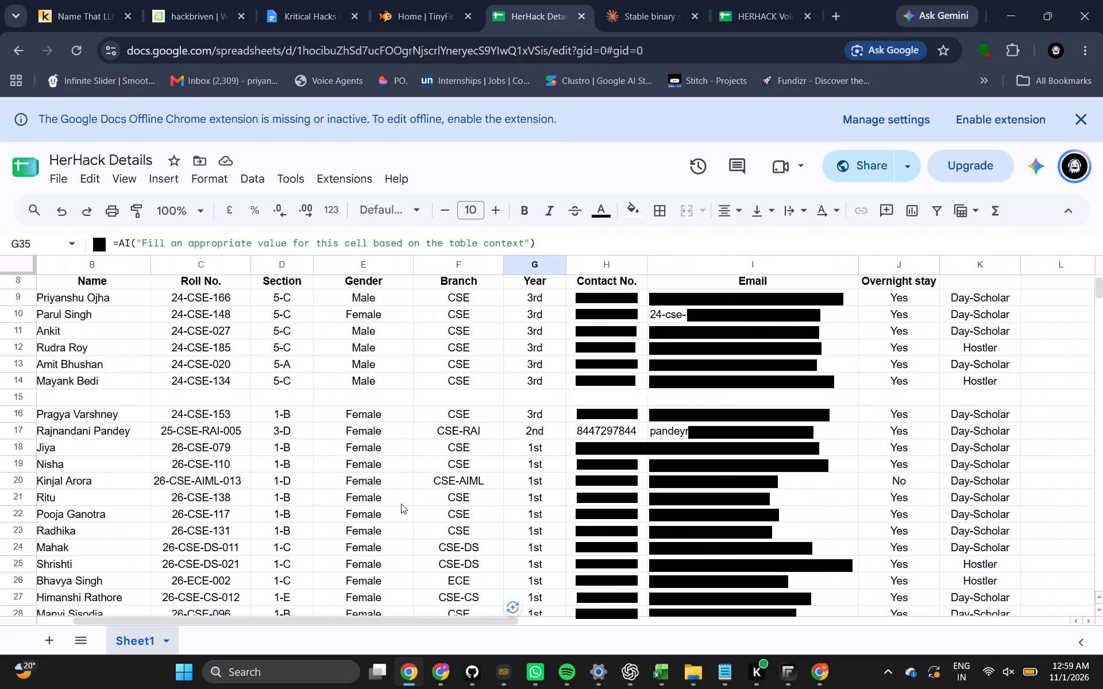
scroll(401, 504, down, 6)
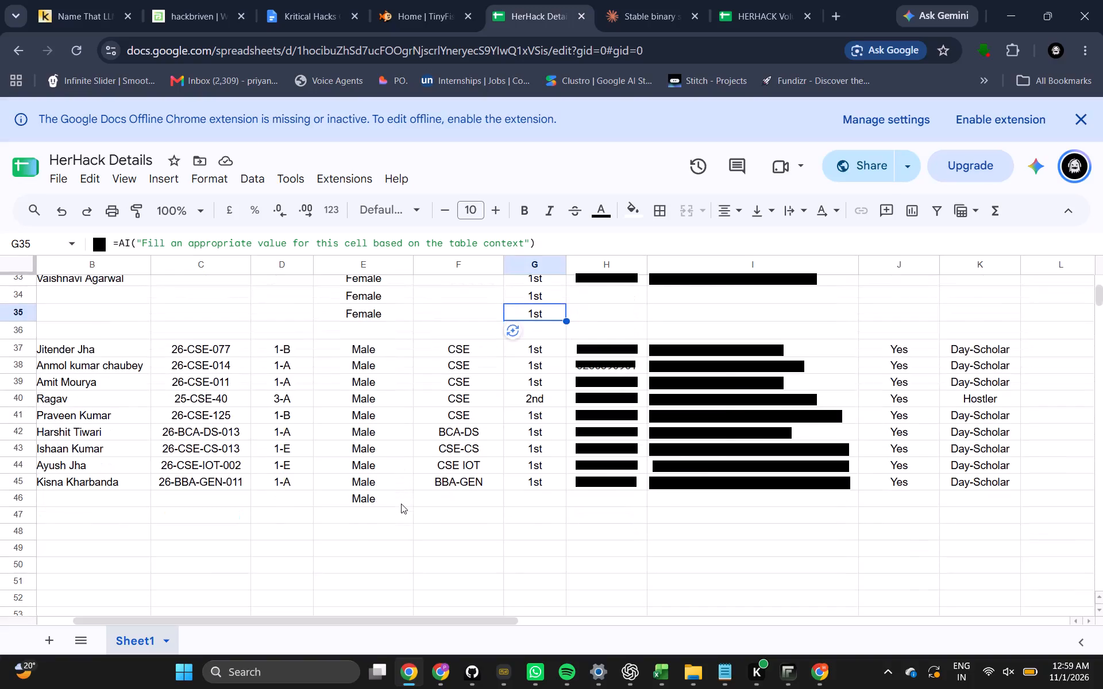
scroll(401, 504, right, 1)
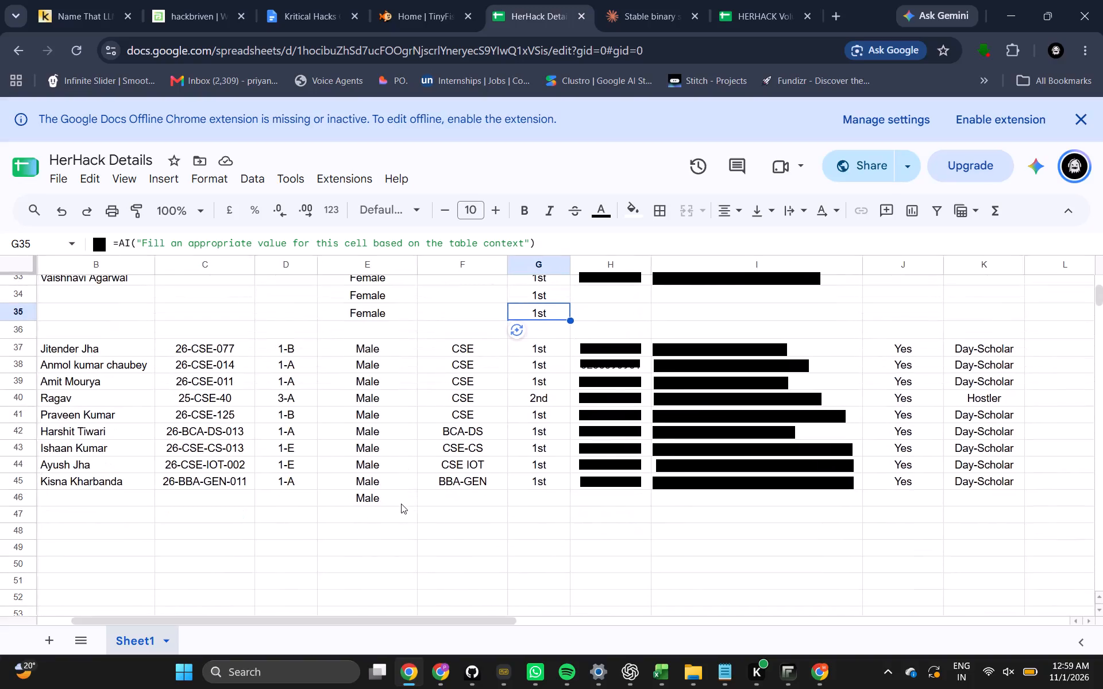
scroll(401, 504, right, 1)
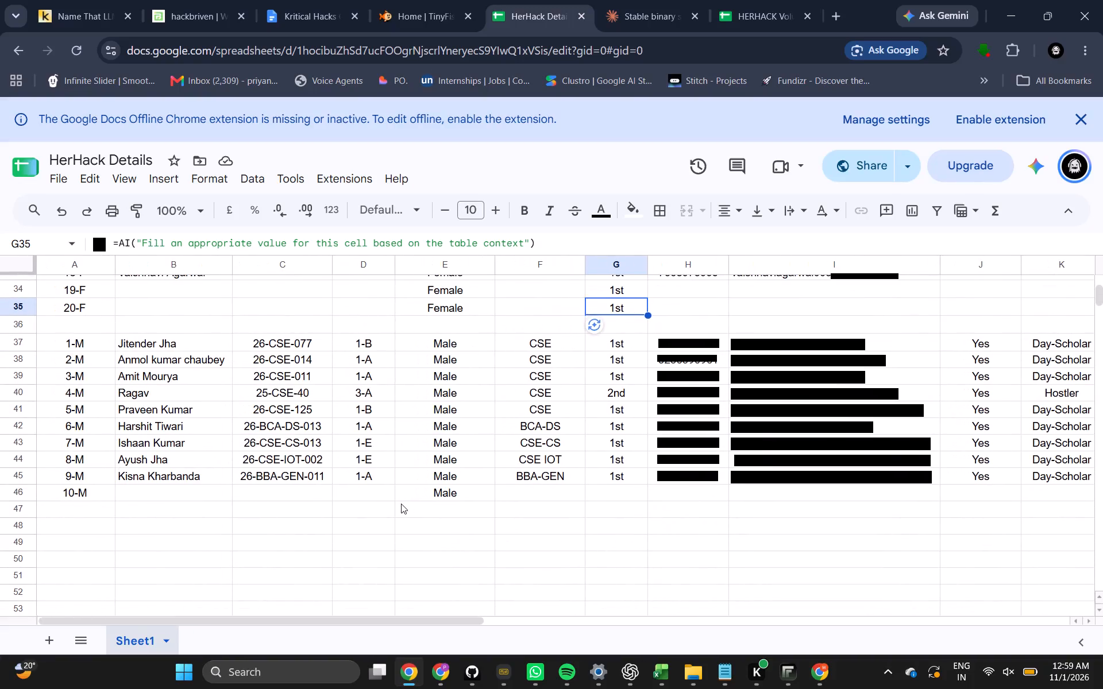
scroll(401, 504, up, 2)
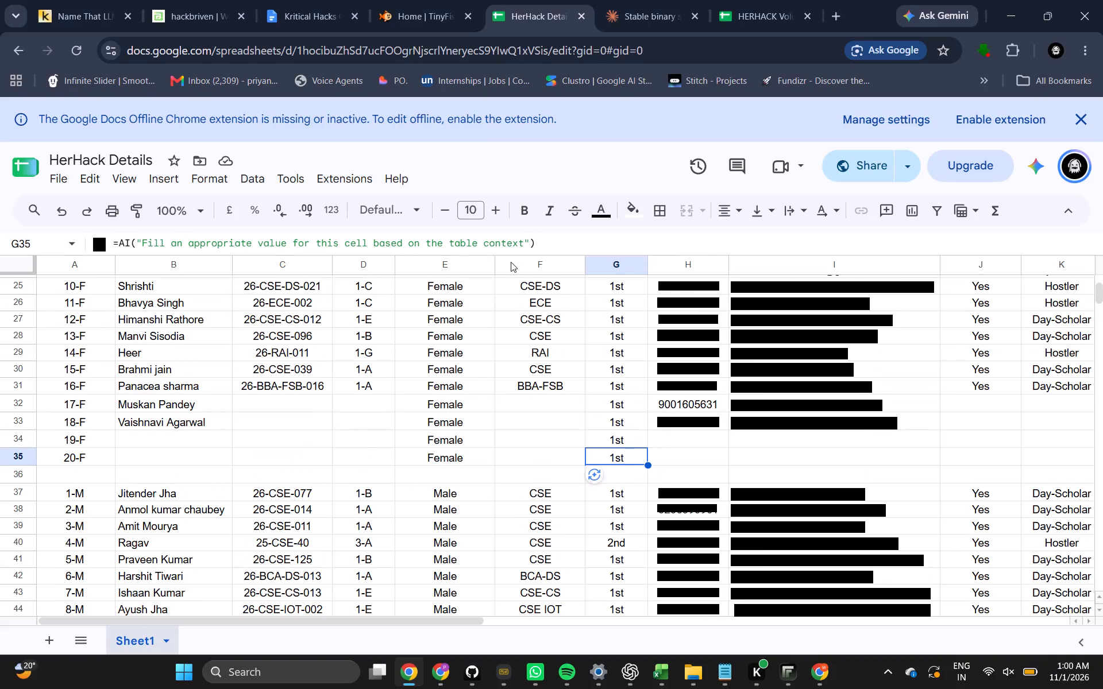
Copy the female applicant's email address from row 95 of the volunteer form responses into cell I34 of the HerHack Details sheet.
click(792, 2)
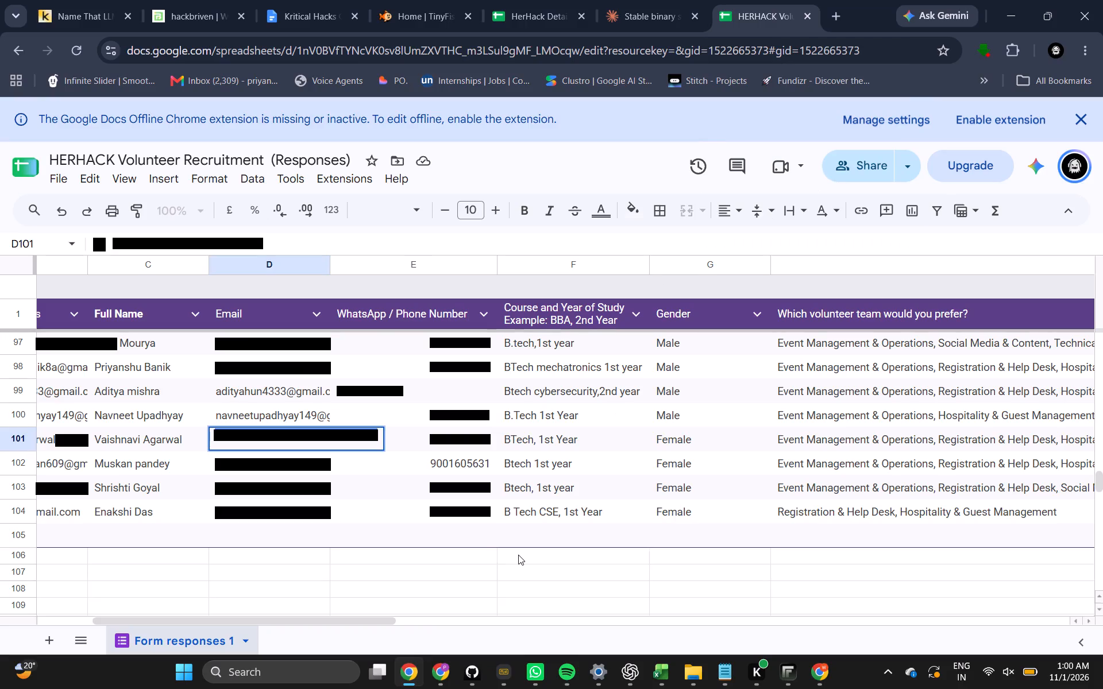
click(518, 555)
scroll(518, 555, up, 2)
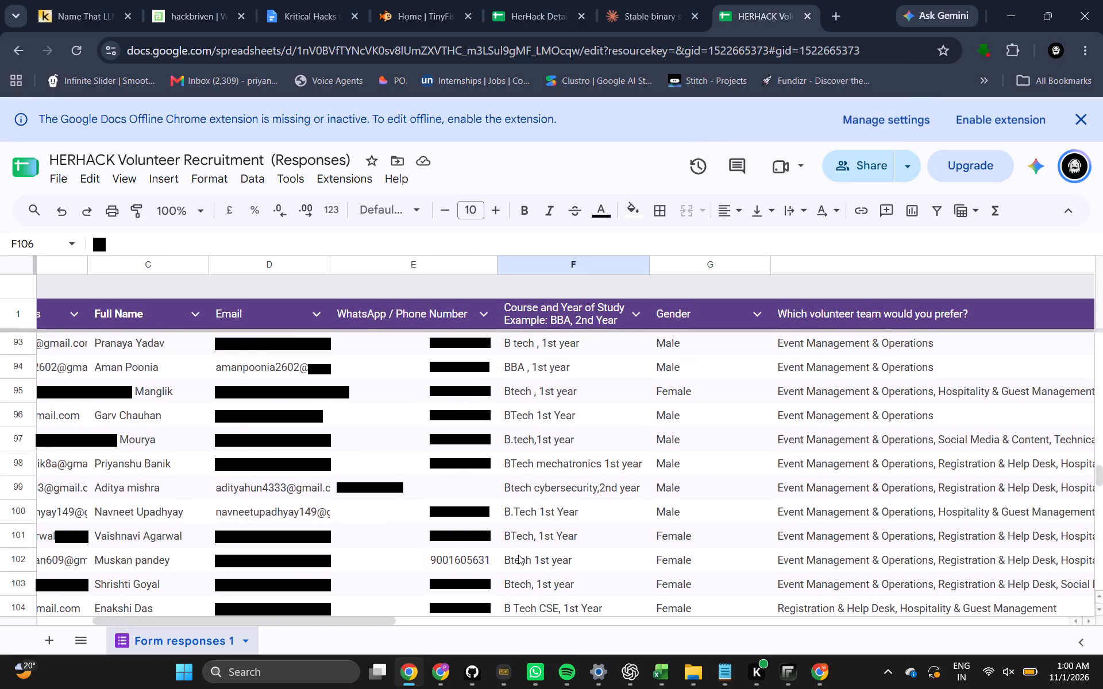
scroll(518, 555, up, 2)
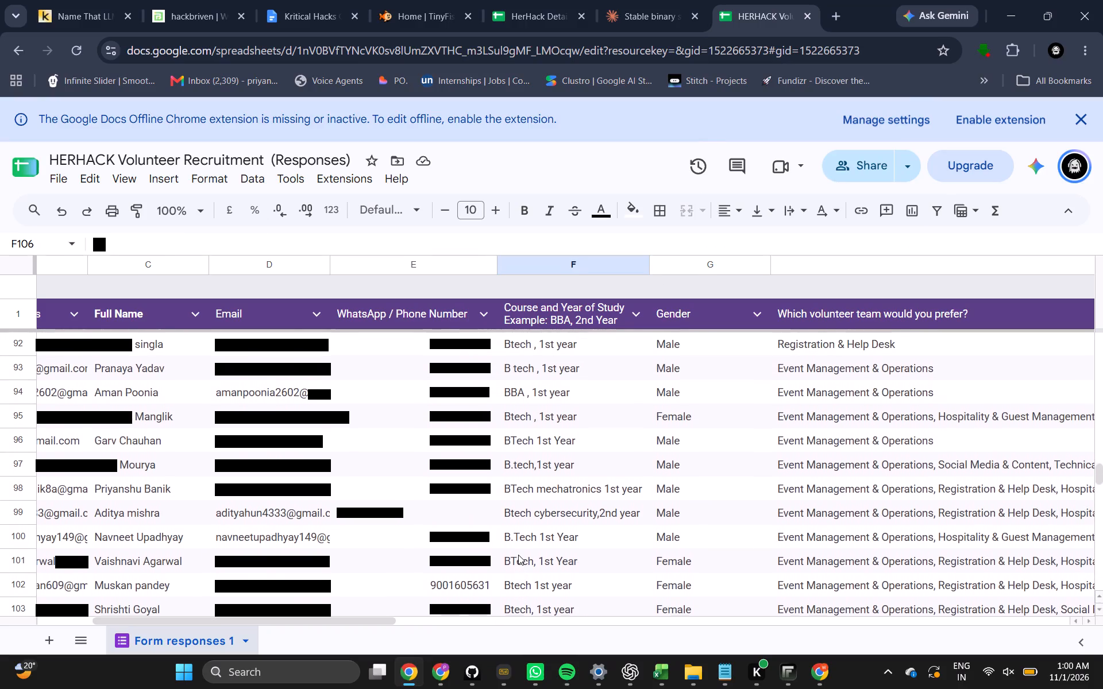
scroll(518, 555, up, 1)
double_click(277, 442)
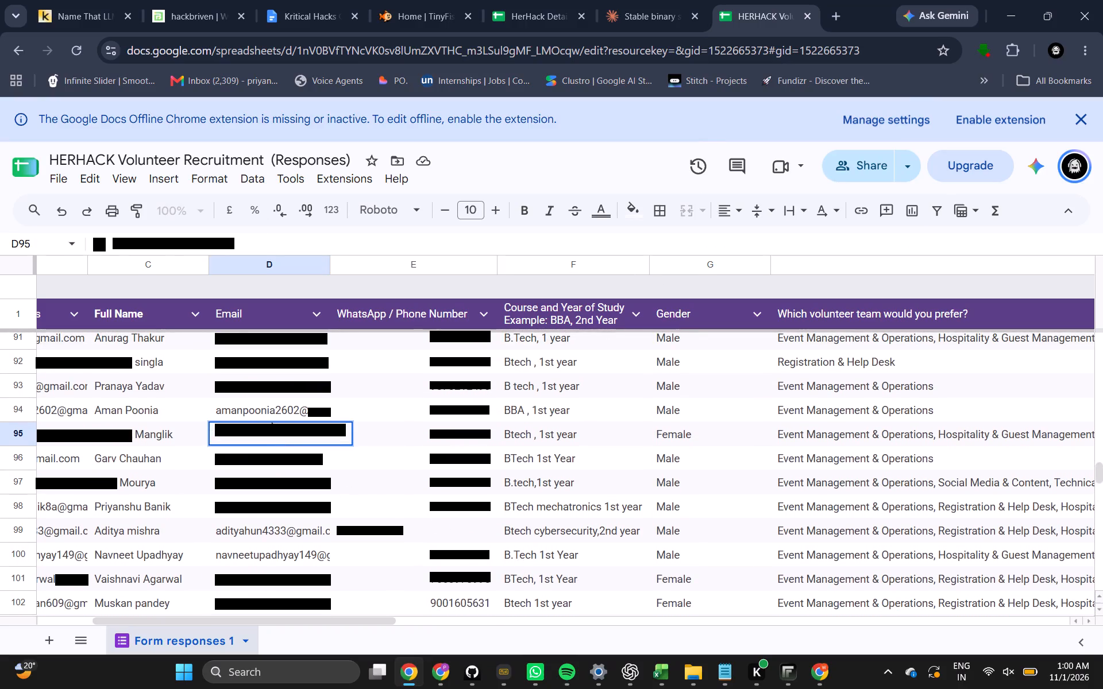
double_click(272, 423)
double_click(283, 432)
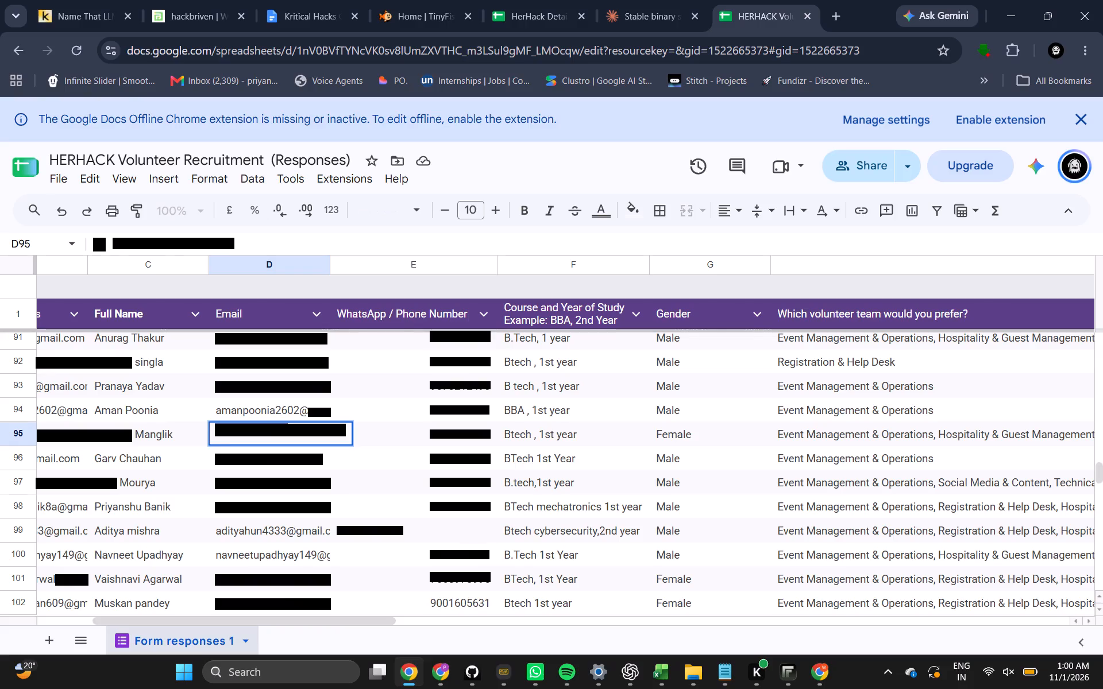
triple_click(283, 432)
click(283, 432)
key(ctrl+c)
click(537, 3)
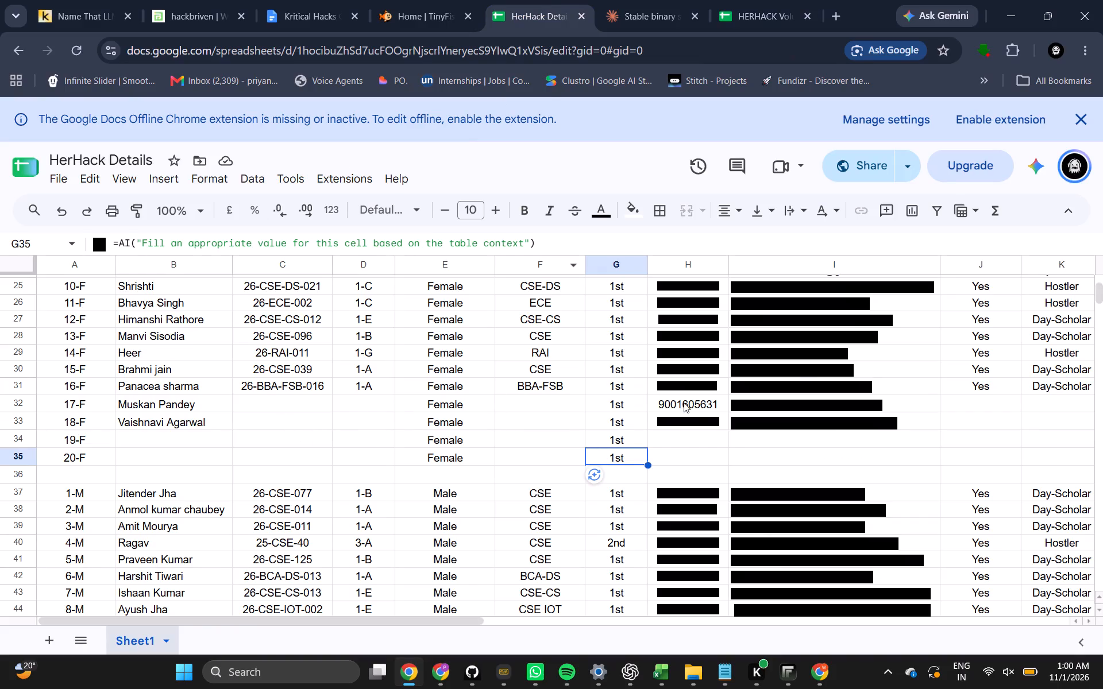
click(753, 435)
key(ctrl+v)
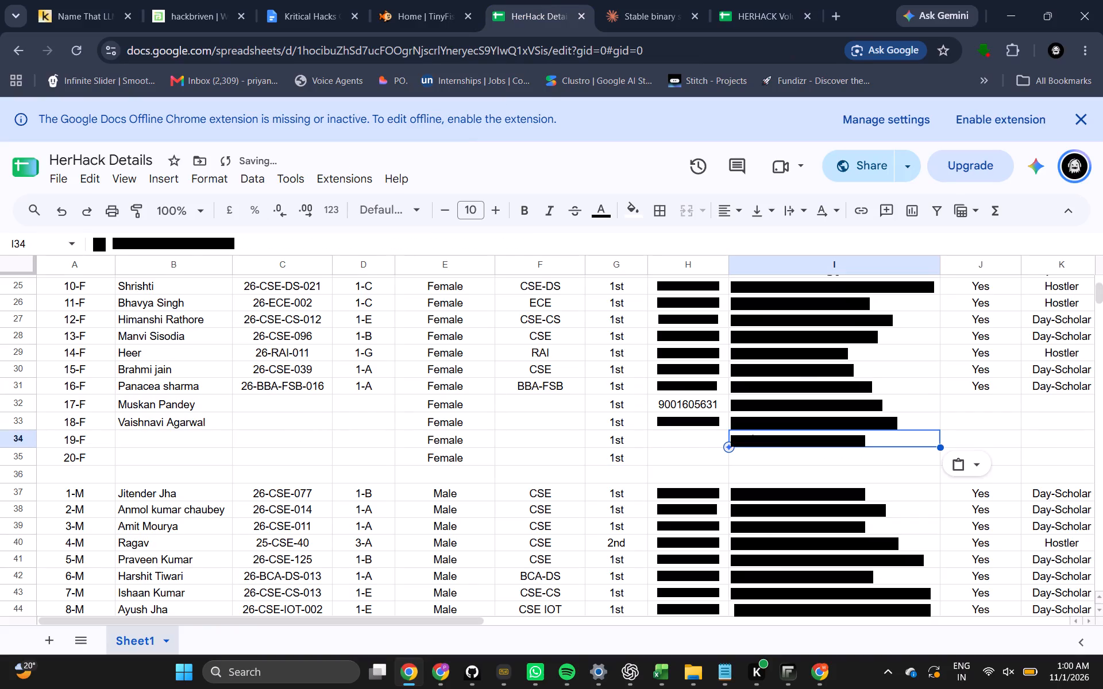
Copy the same applicant's phone number from row 95 of the form responses into cell H34 of HerHack Details.
click(211, 431)
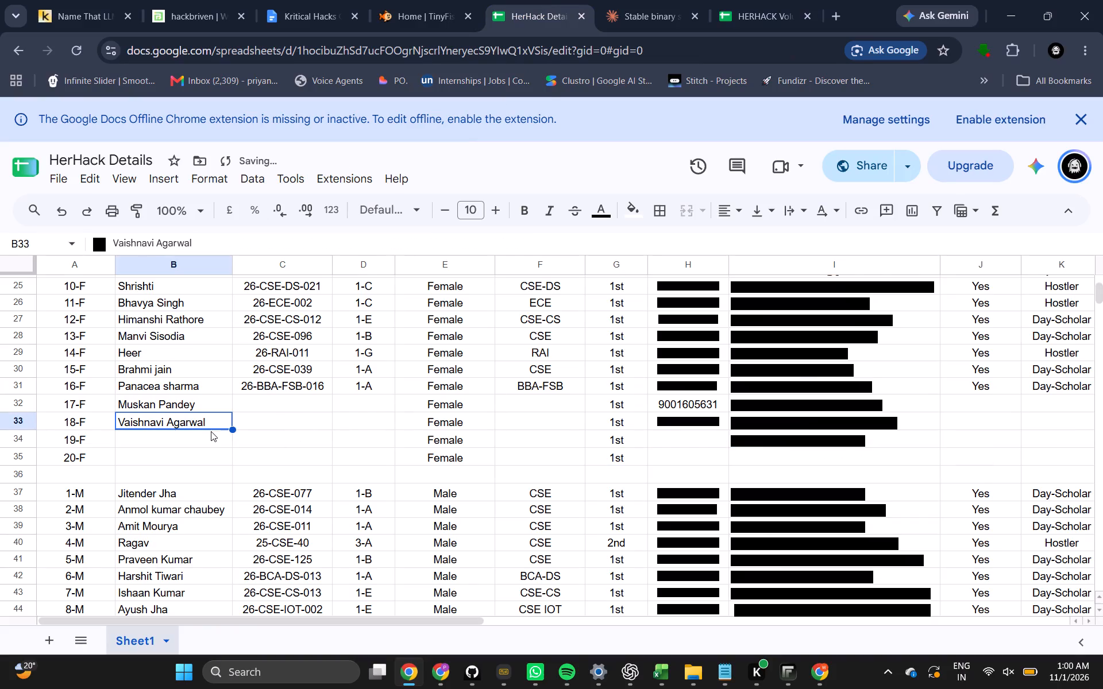
click(206, 442)
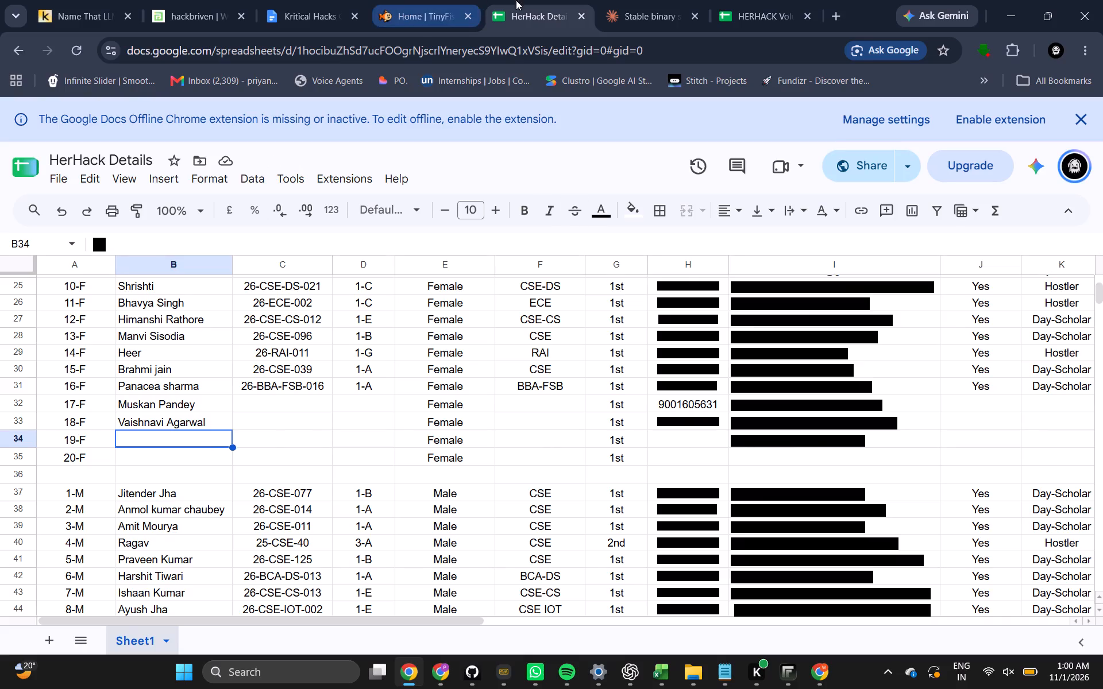
click(753, 0)
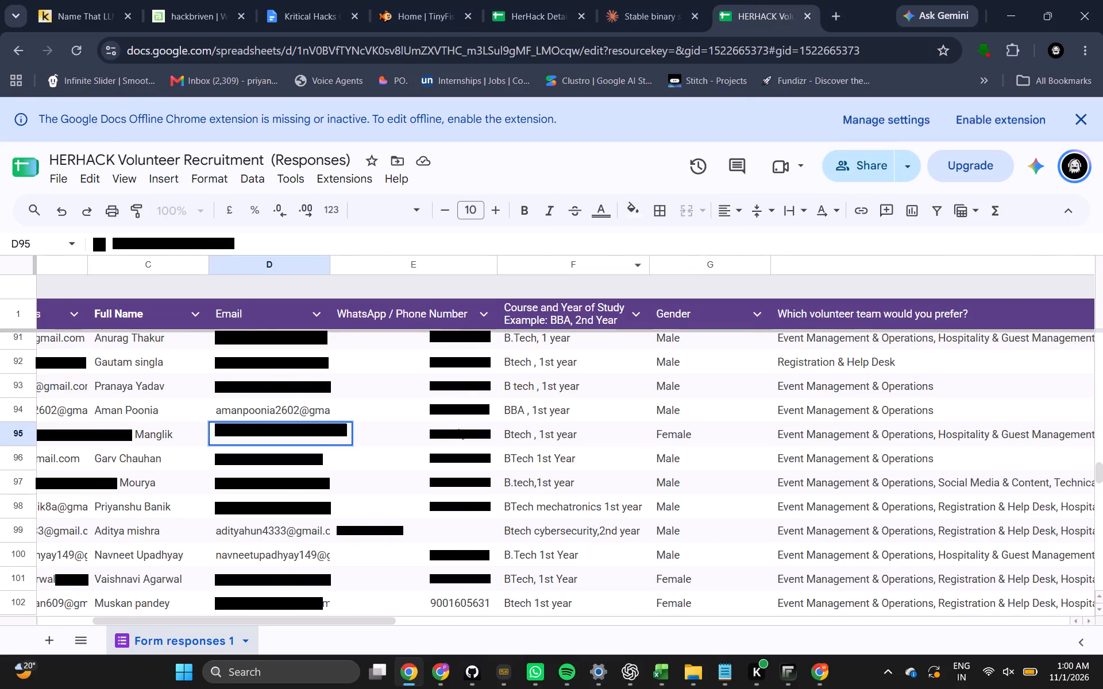
triple_click(459, 429)
key(ctrl+c)
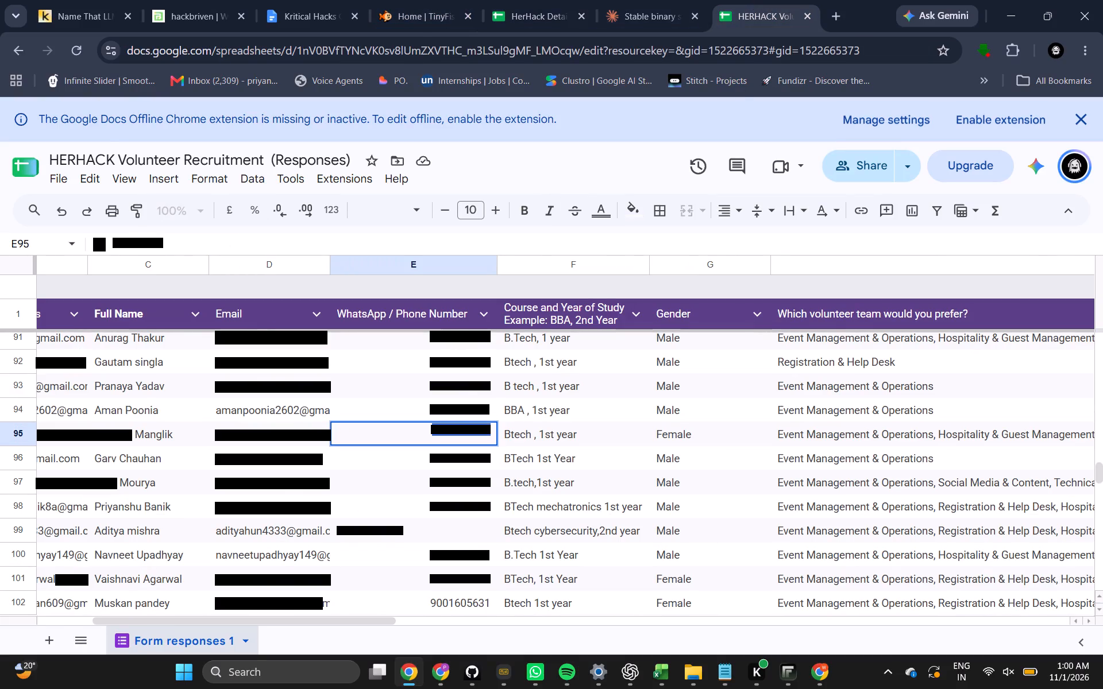
click(559, 0)
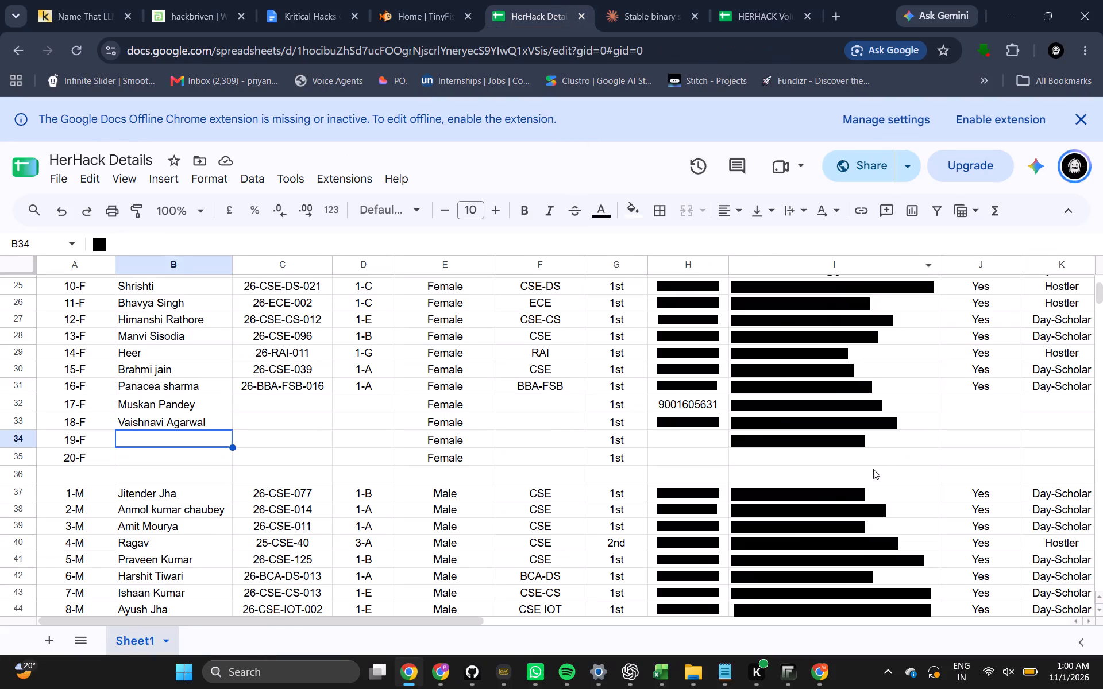
click(709, 443)
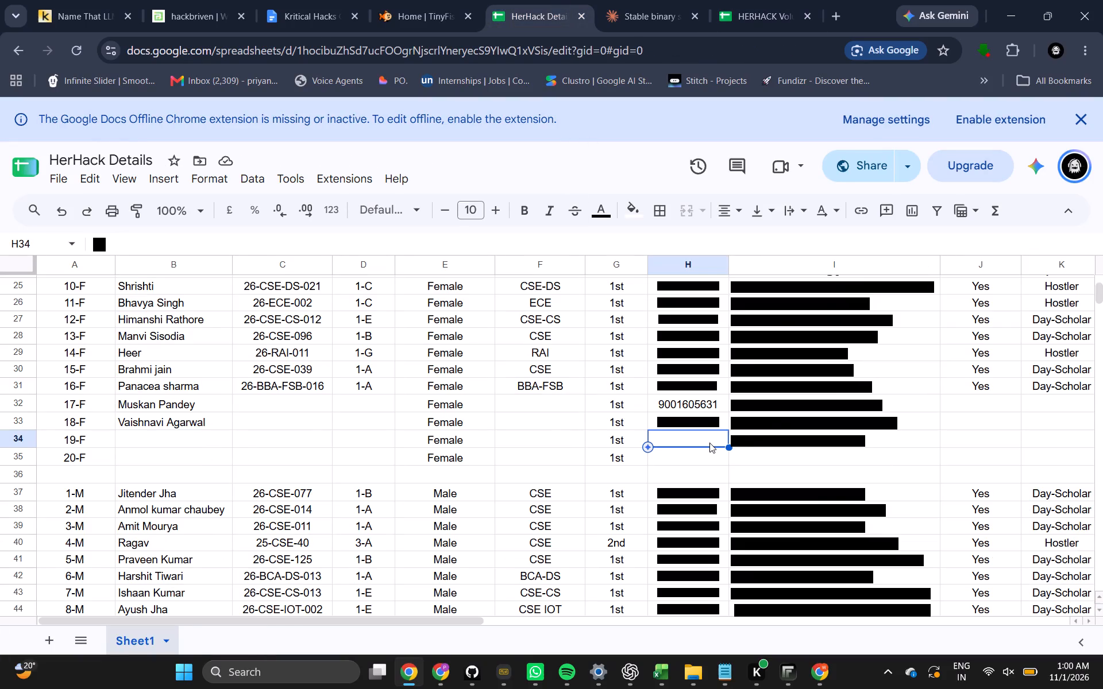
key(ctrl+v)
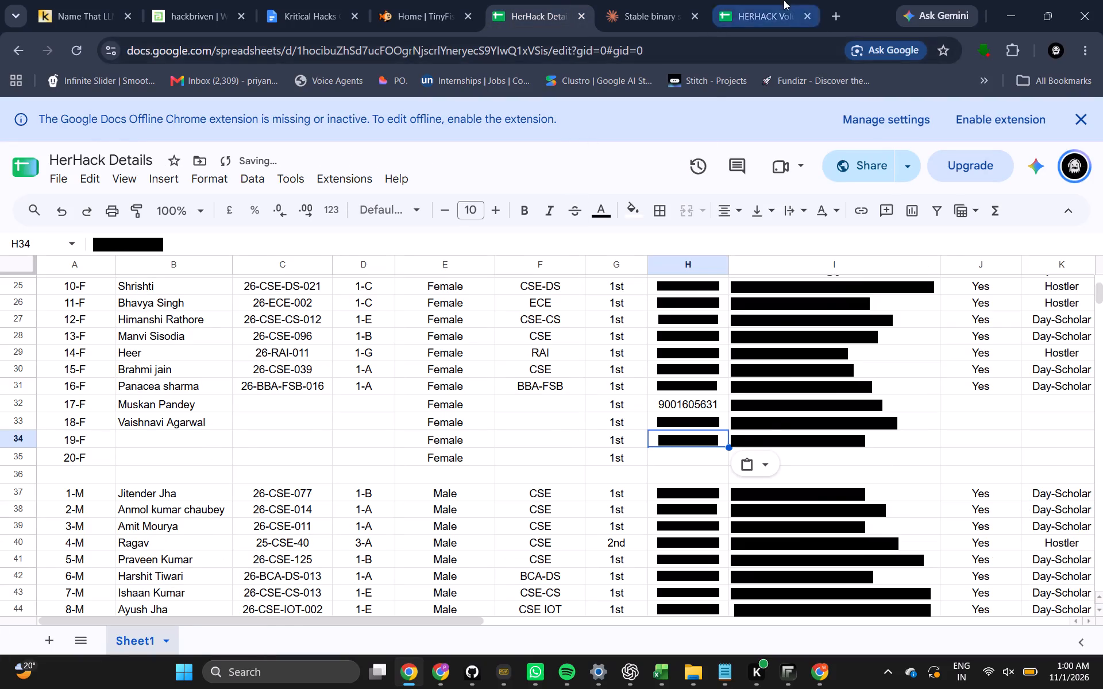
Copy the full name from row 95 of the form responses into cell B34 of HerHack Details.
click(784, 0)
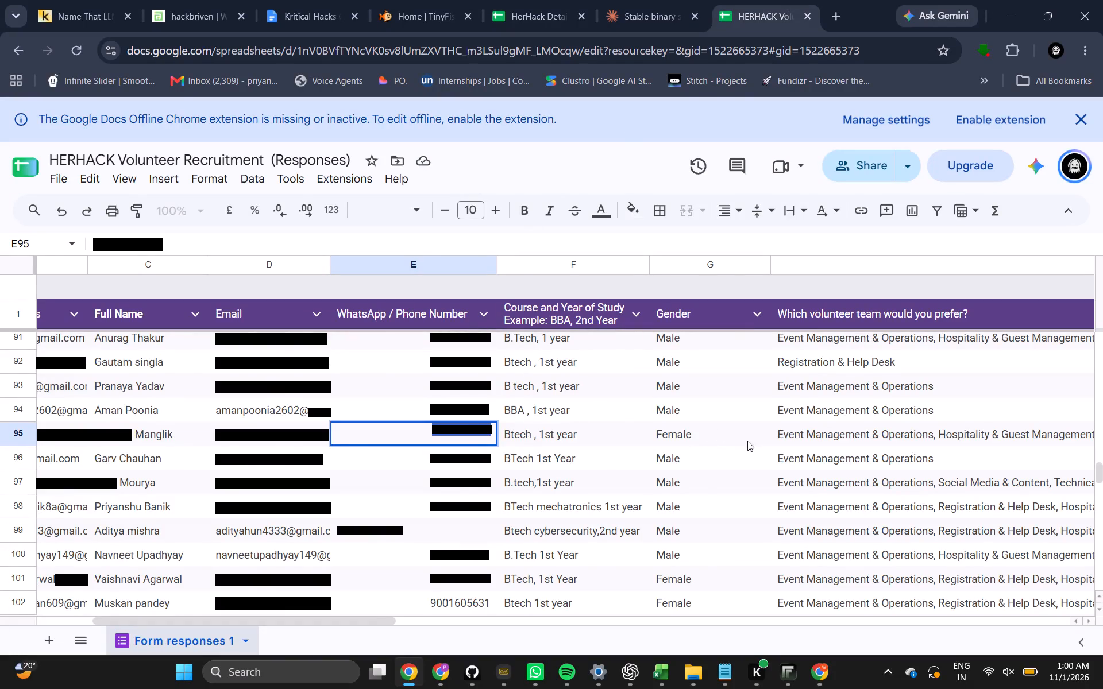
click(307, 439)
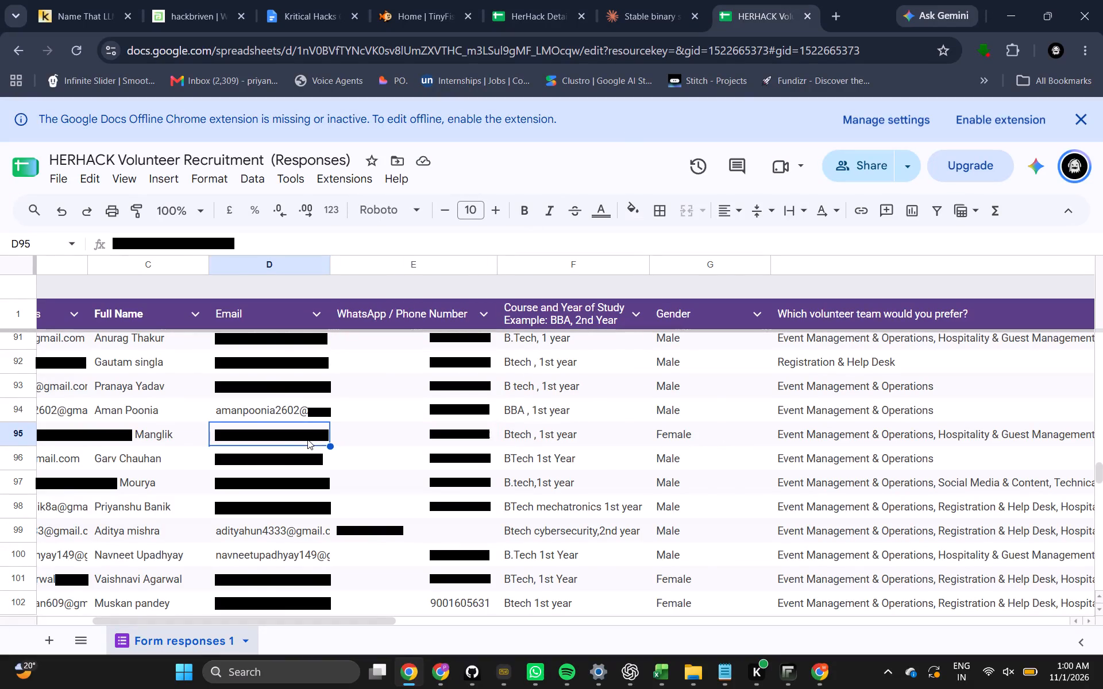
triple_click(153, 439)
triple_click(153, 439)
drag(153, 439, 146, 430)
triple_click(146, 430)
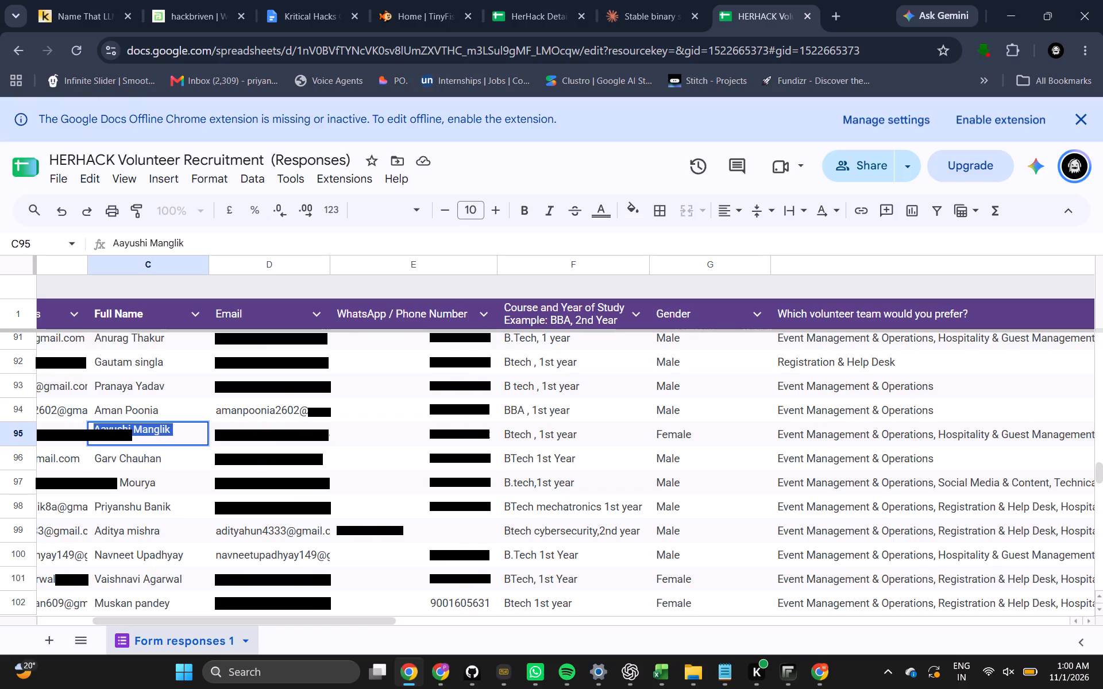
key(ctrl+c)
click(502, 0)
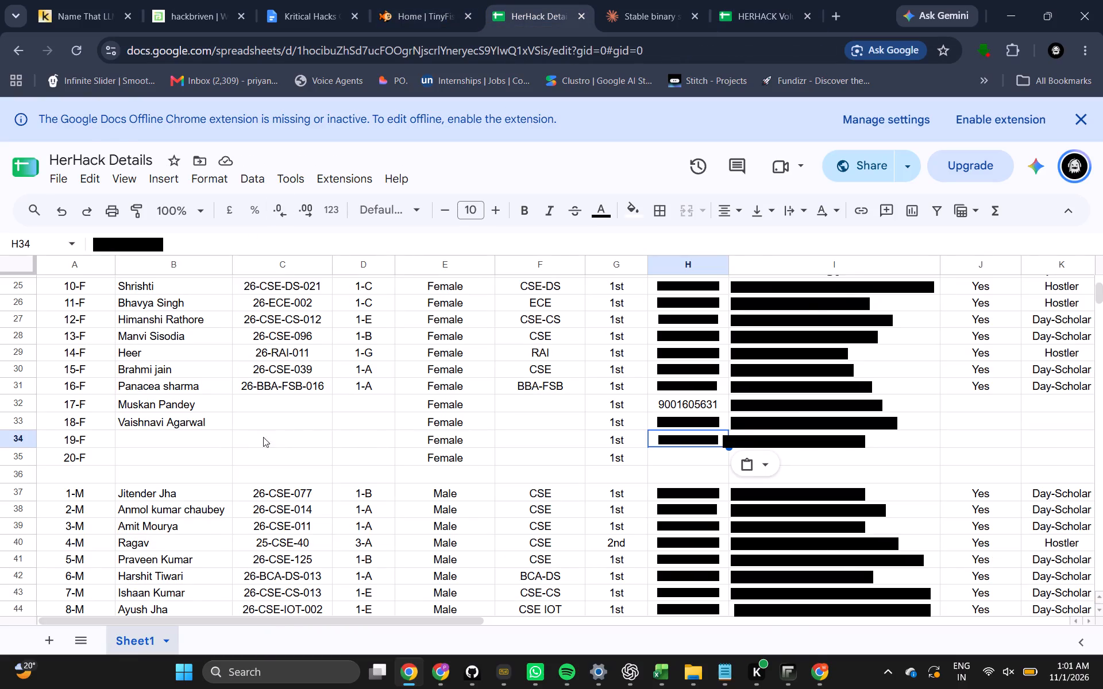
click(187, 436)
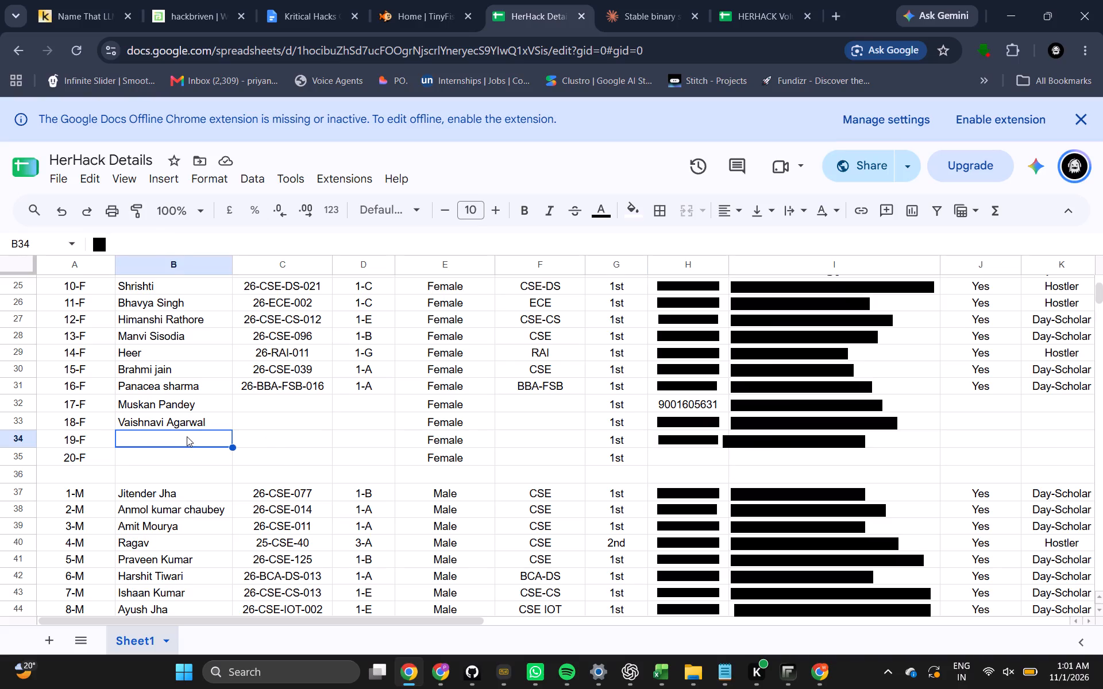
key(ctrl+v)
Enter Hostler in cells K32 and K33 for volunteers 17-F and 18-F.
click(274, 413)
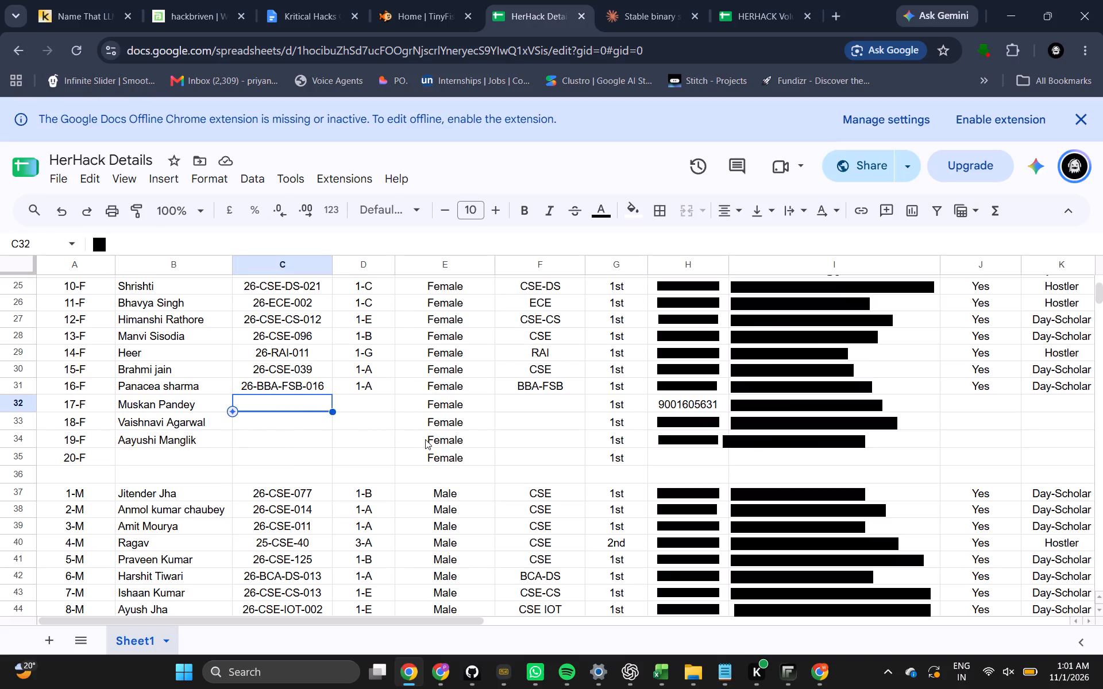
click(960, 399)
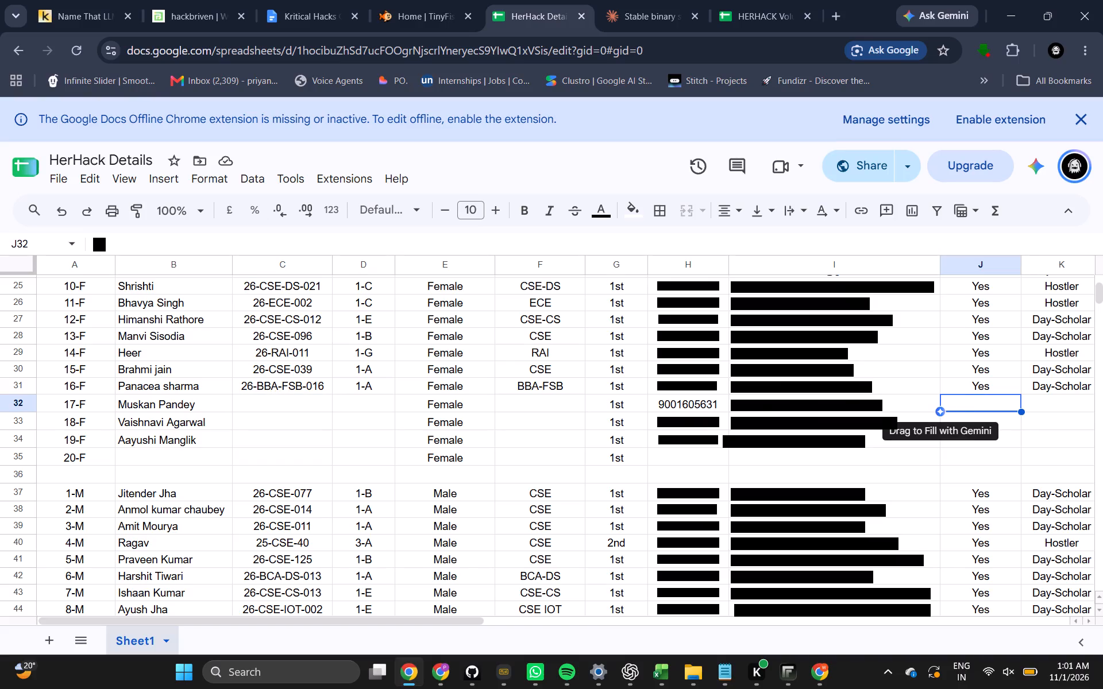
click(1048, 399)
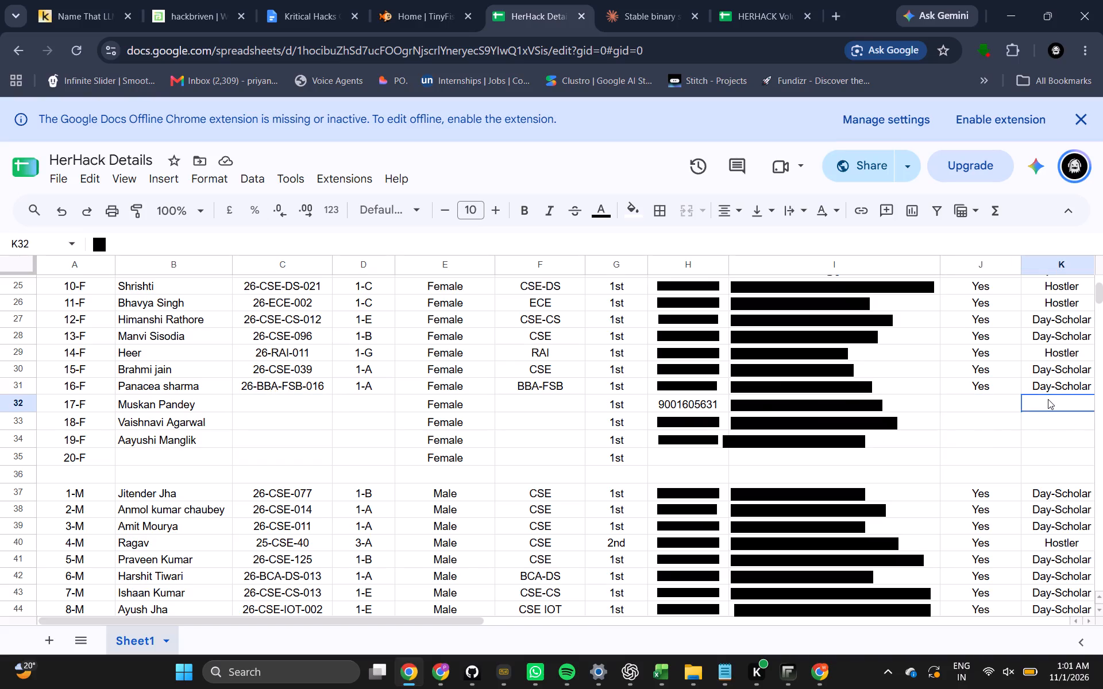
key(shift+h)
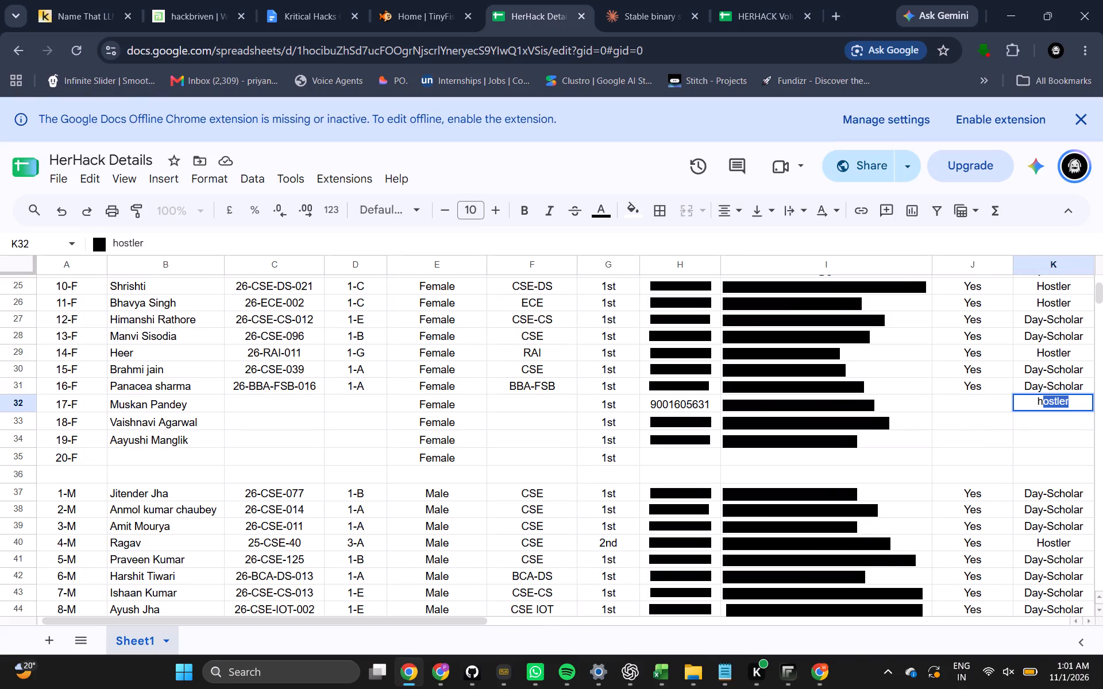
key(BackSpace)
key(BackSpace)
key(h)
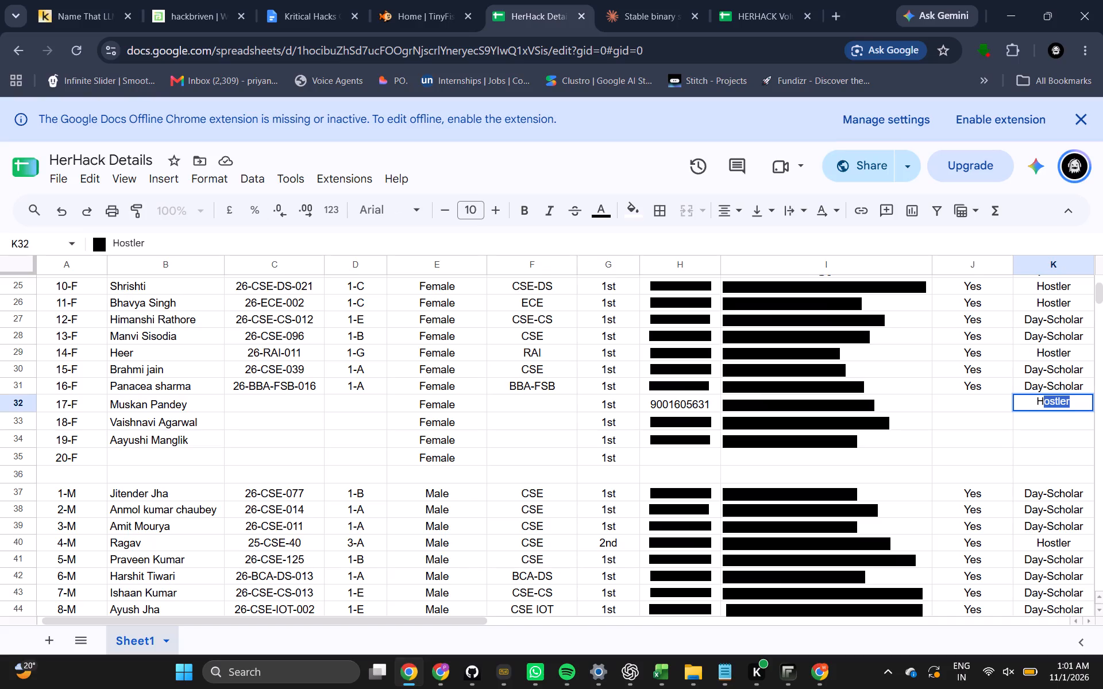
key(Tab)
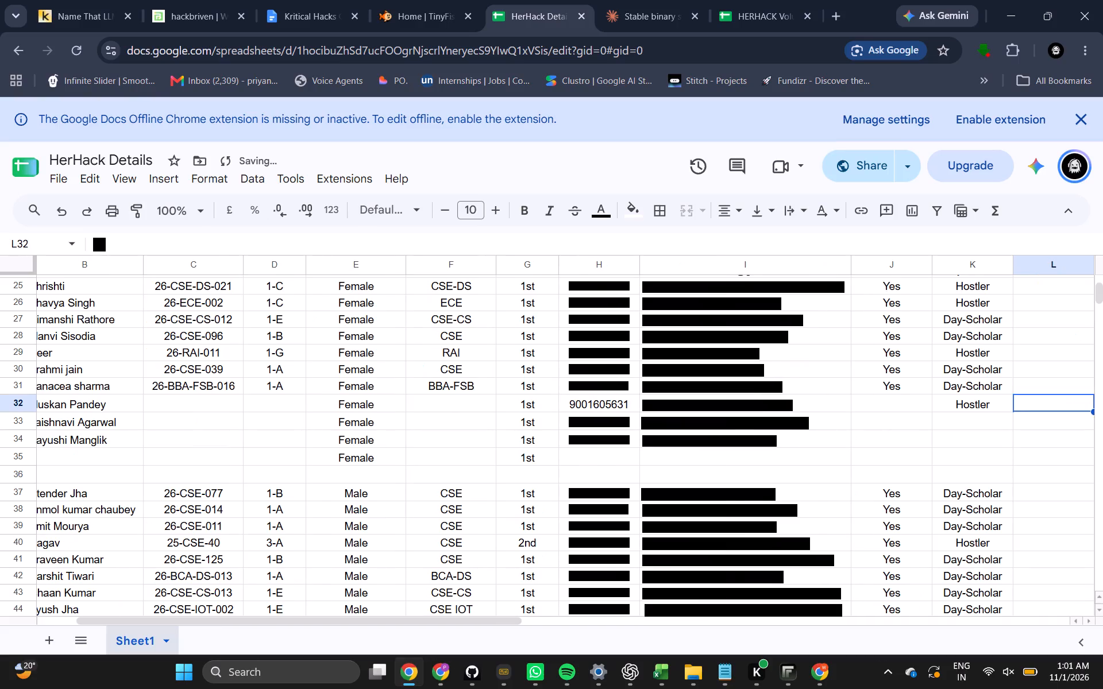
key(Down)
key(Left)
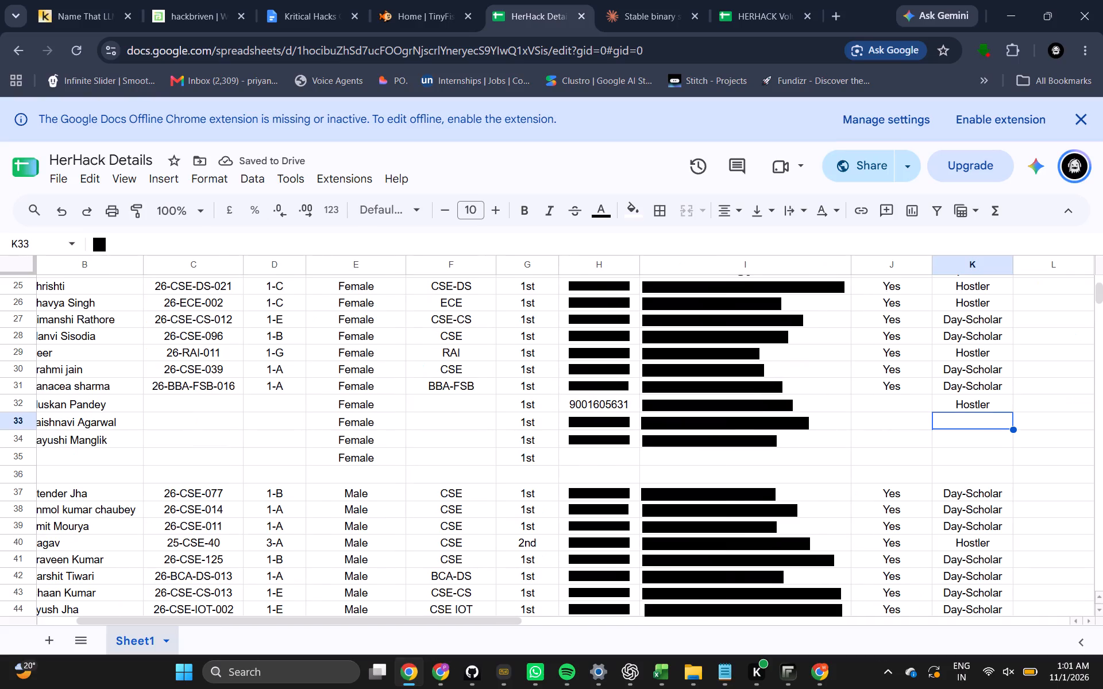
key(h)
key(Tab)
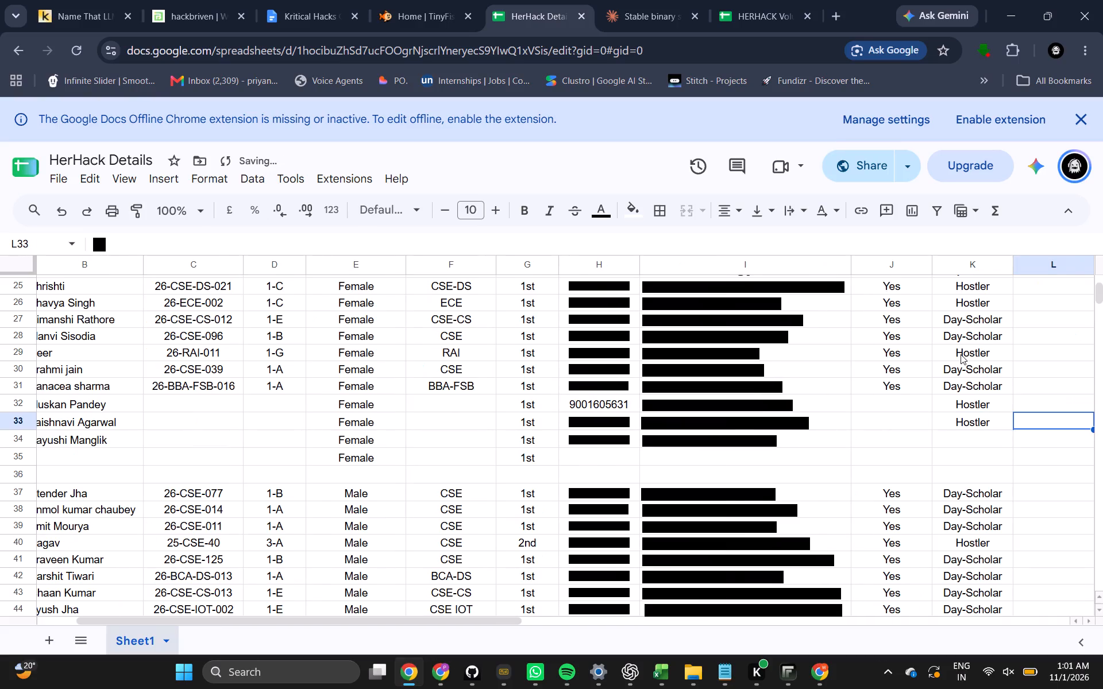
Fill cell K34 for volunteer 19-F with Hostler using Fill with Gemini.
scroll(1053, 367, up, 3)
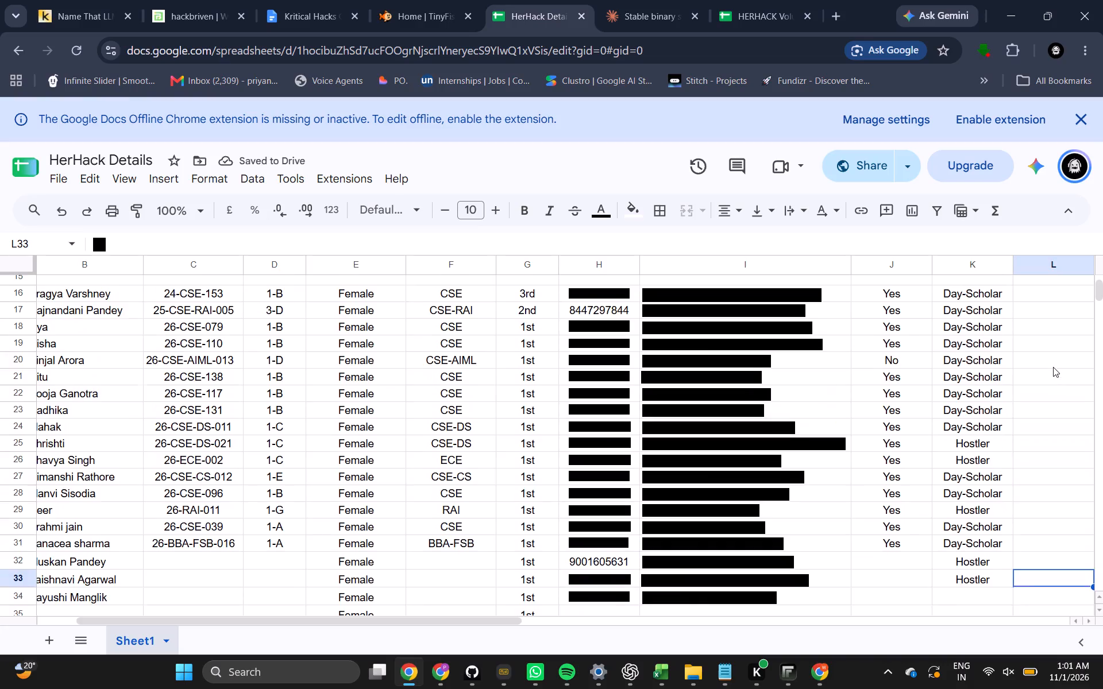
scroll(1053, 367, up, 1)
scroll(1053, 367, down, 4)
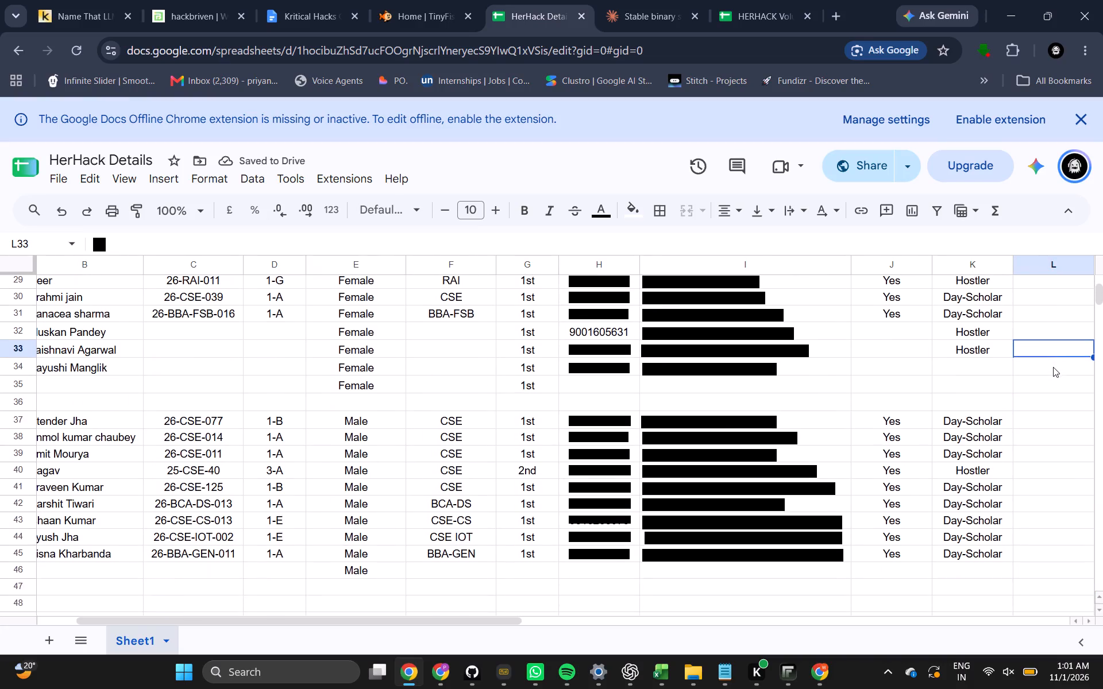
scroll(1053, 367, down, 1)
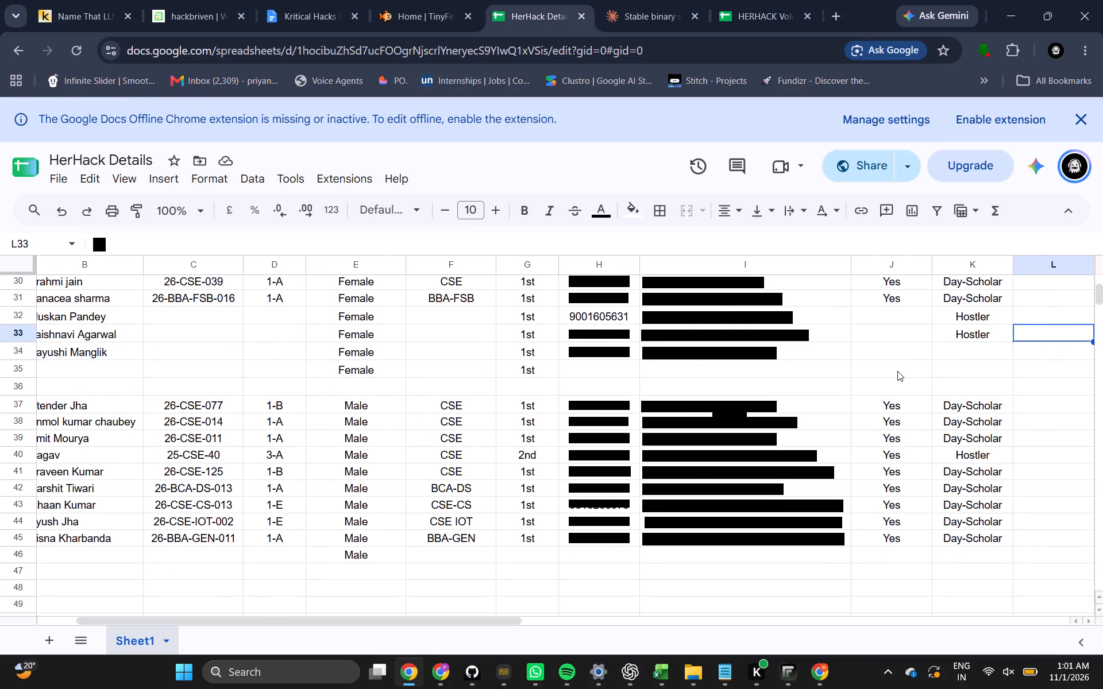
click(954, 353)
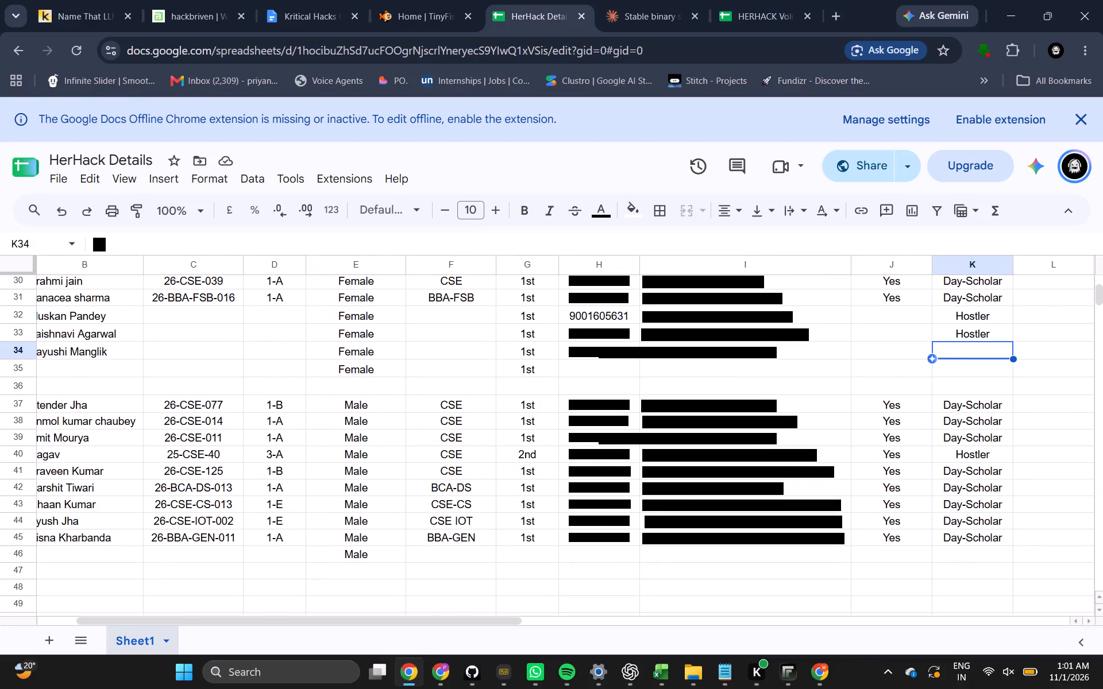
click(933, 360)
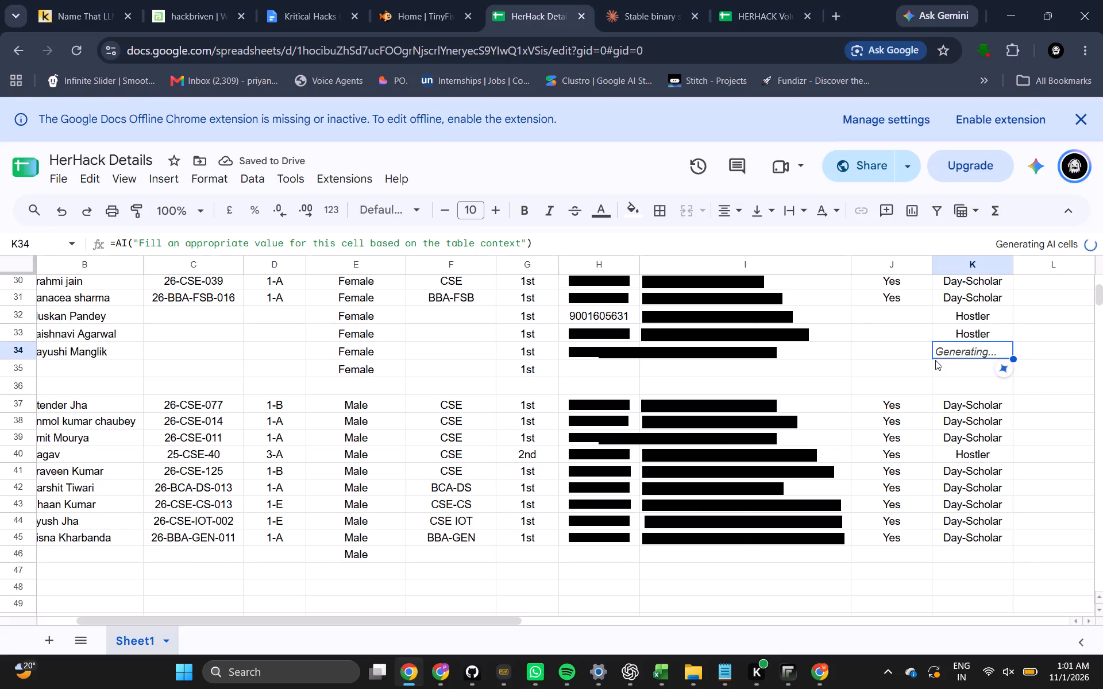
Fill the Overnight stay cells J32, J33 and J34 for volunteers 17-F to 19-F with Yes using Fill with Gemini.
click(890, 319)
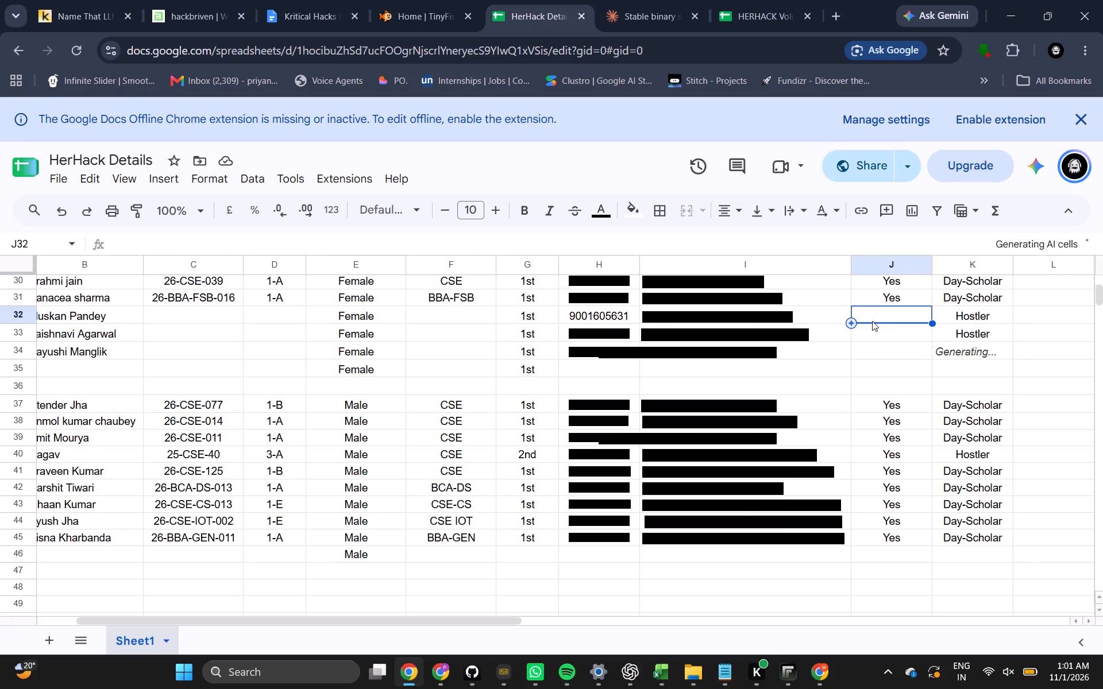
click(853, 324)
click(866, 328)
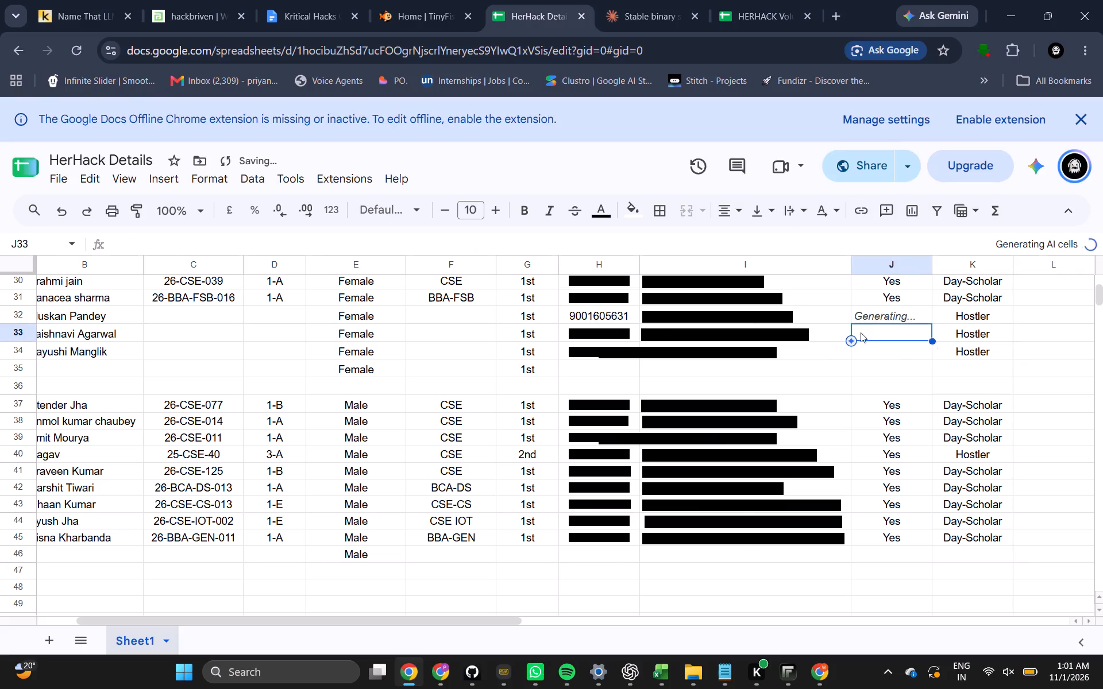
click(855, 340)
click(871, 347)
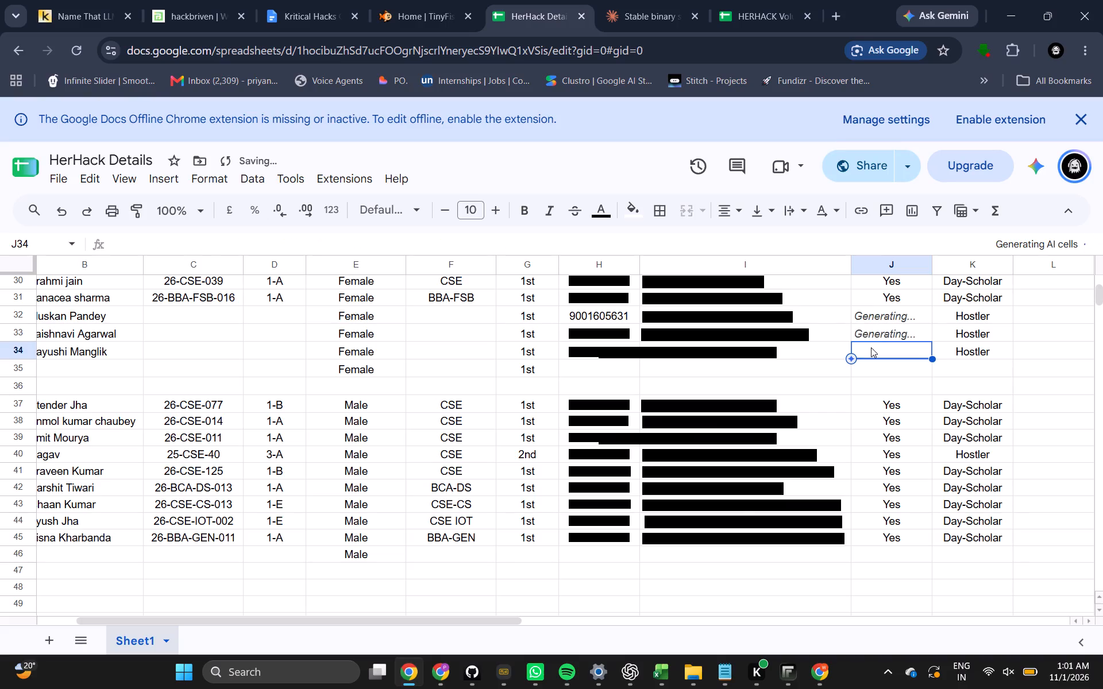
click(849, 355)
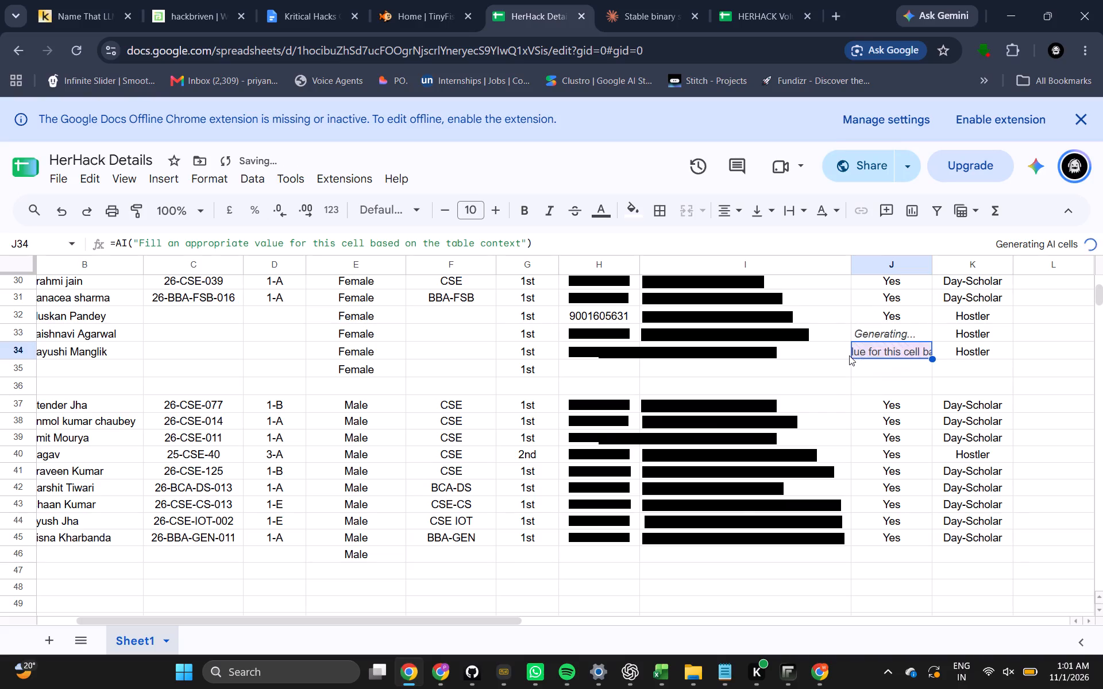
Replace the entry in cell K34 for volunteer 19-F with Day-Scholar.
click(977, 333)
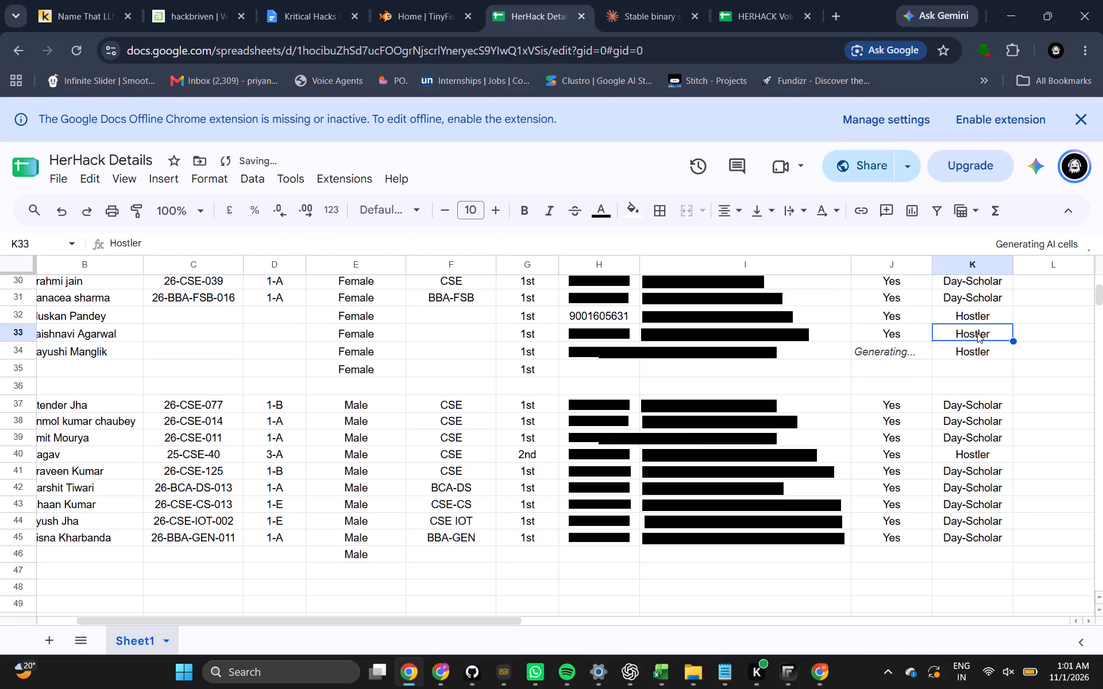
click(1000, 351)
key(BackSpace)
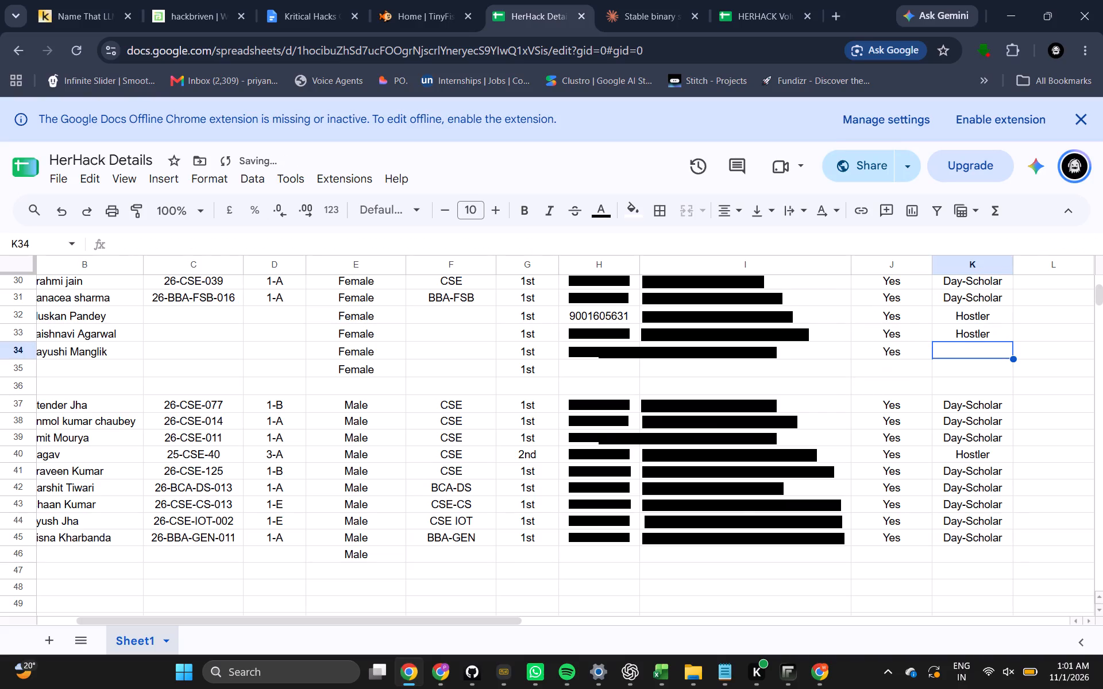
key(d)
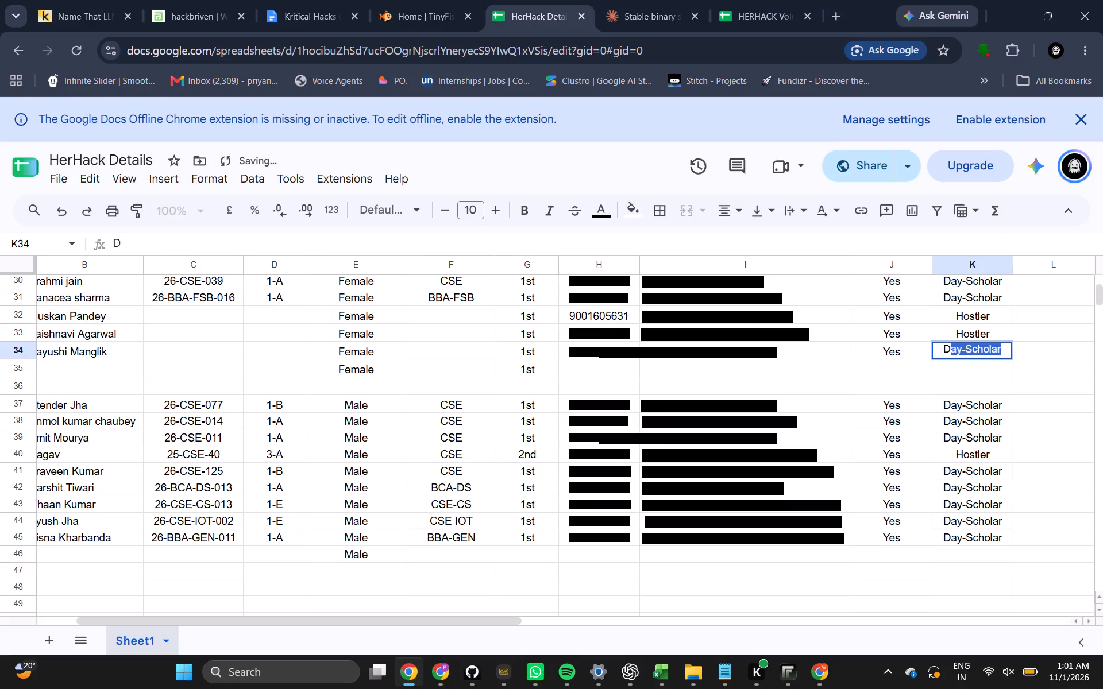
key(Tab)
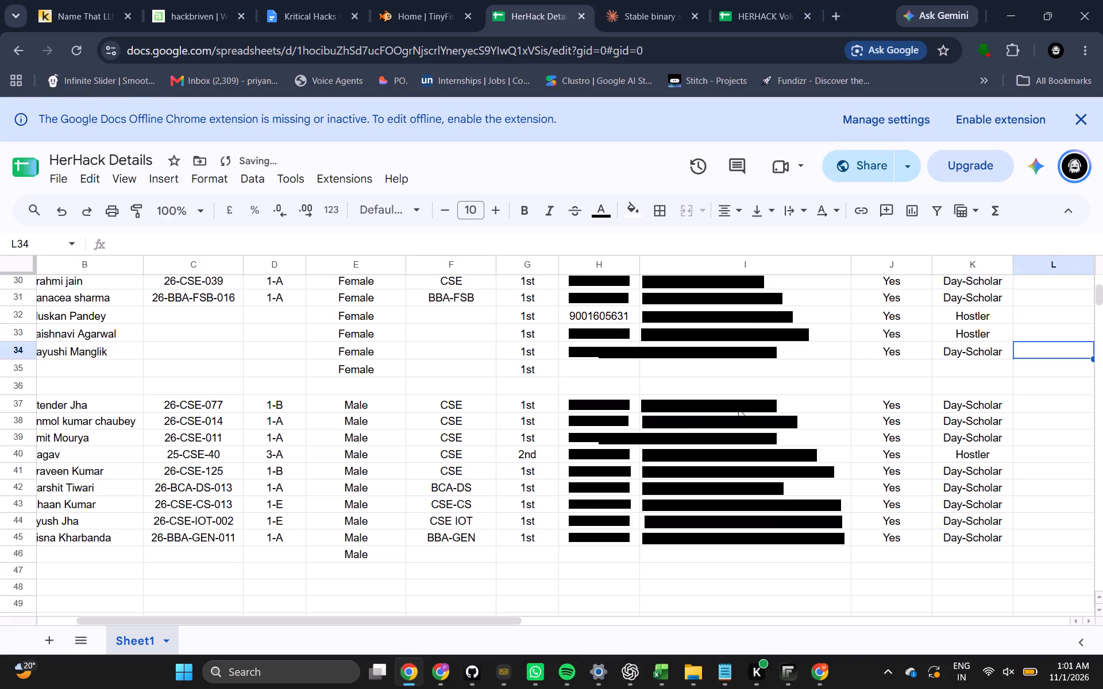
Clear the Year value in cell G35 of the unfilled volunteer row 20-F.
scroll(717, 387, right, 2)
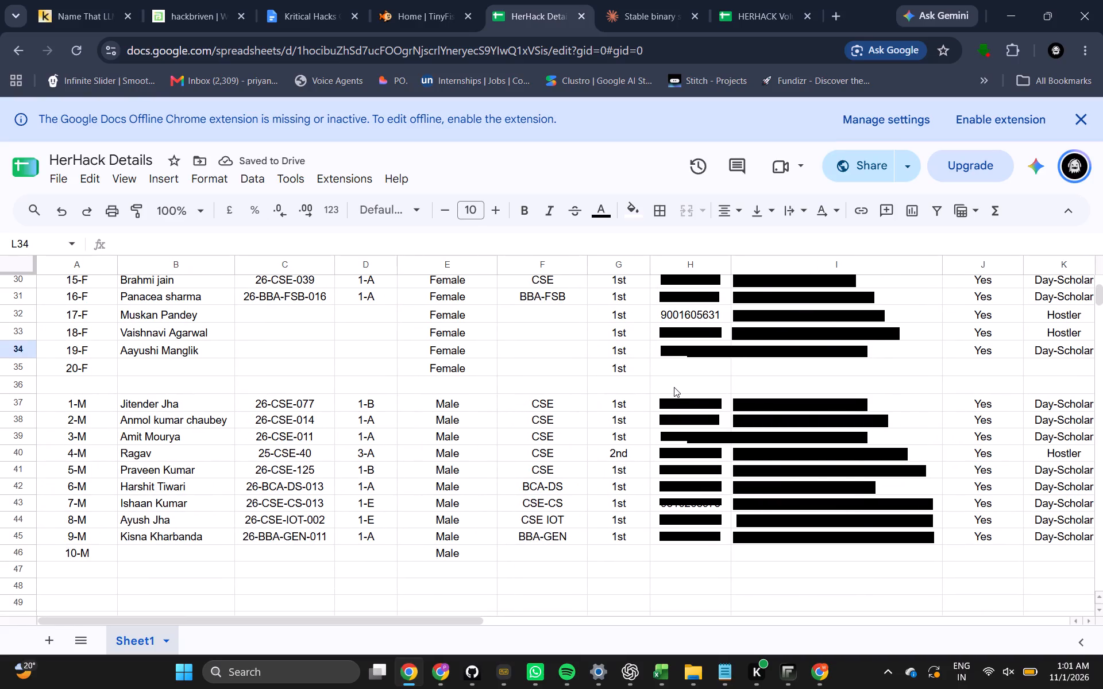
scroll(674, 387, left, 2)
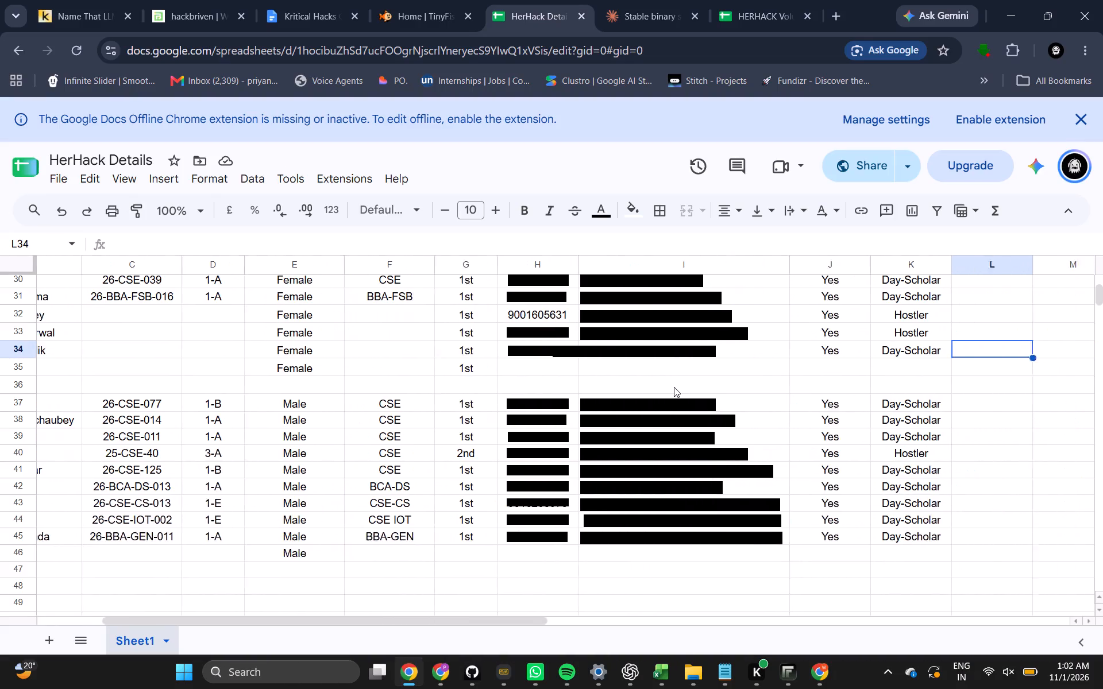
scroll(674, 387, left, 1)
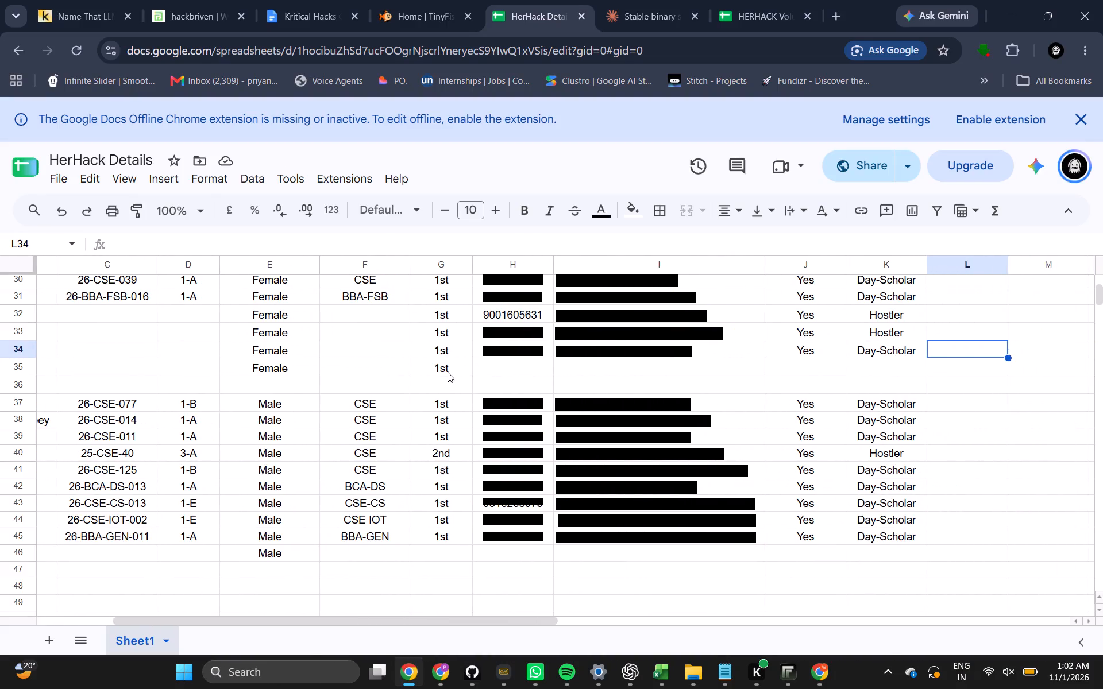
click(448, 372)
key(BackSpace)
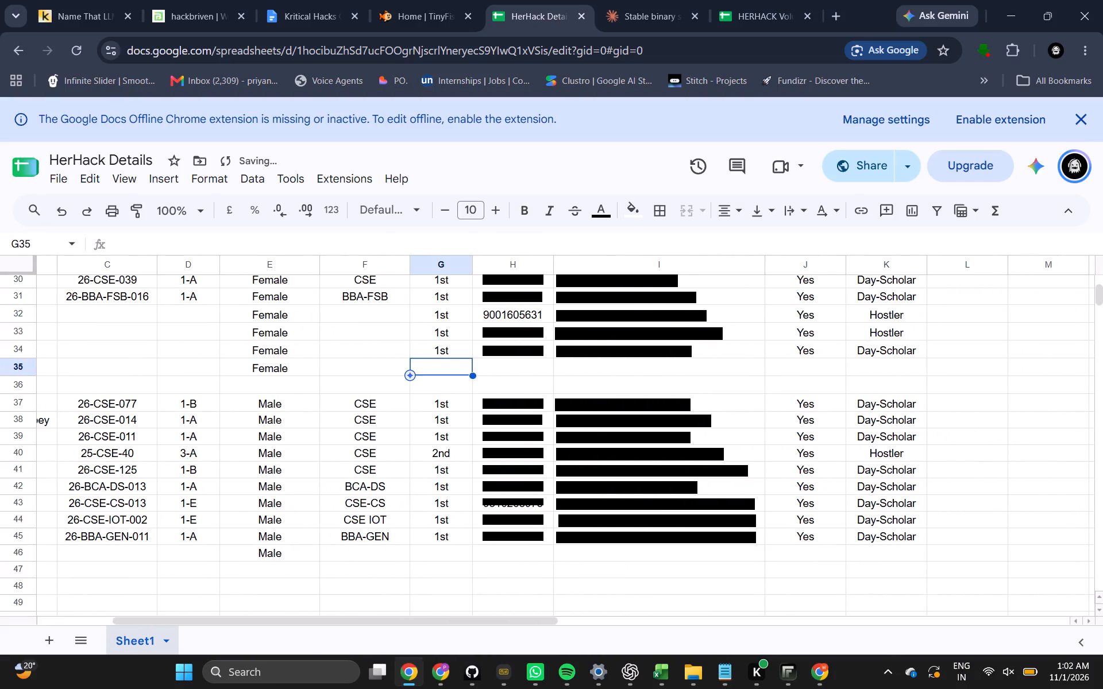
Review the HerHack Details sheet from the management team through the female and male volunteer rows for completeness.
scroll(448, 372, right, 3)
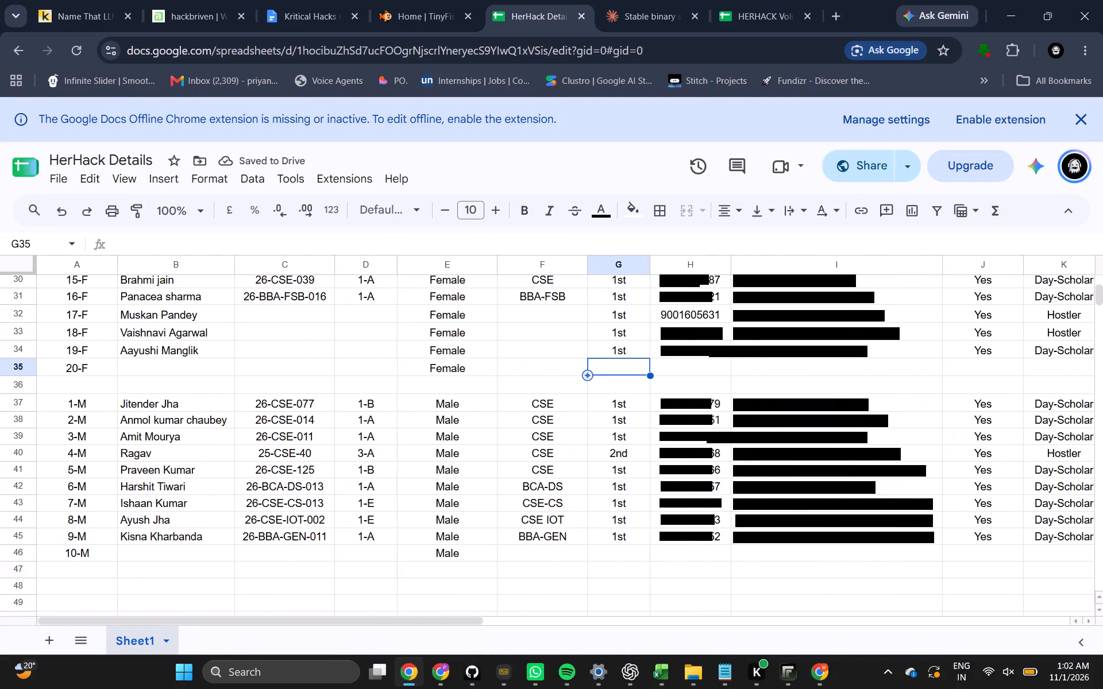
scroll(448, 372, left, 2)
scroll(448, 372, up, 2)
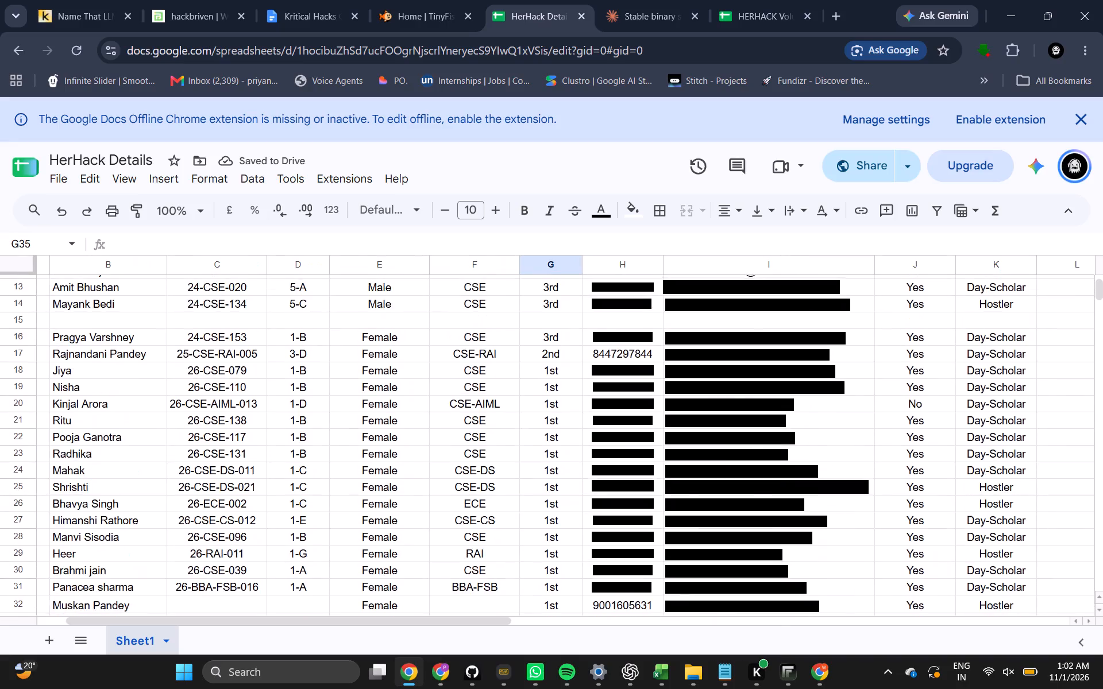
scroll(448, 372, up, 4)
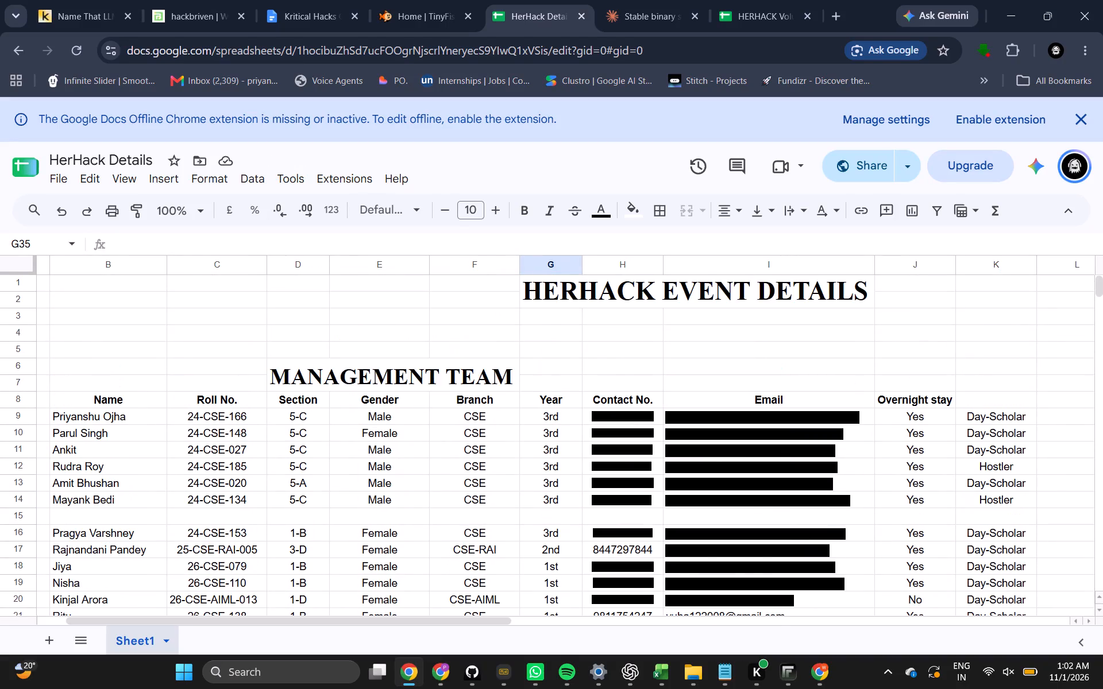
scroll(603, 409, down, 5)
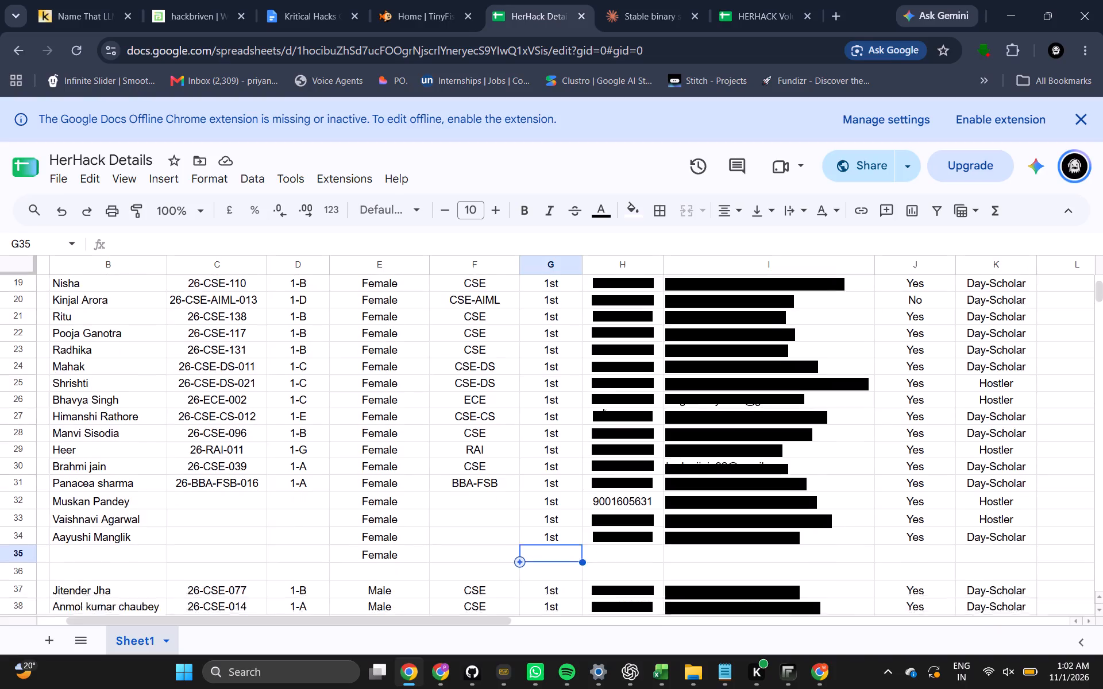
scroll(603, 409, down, 1)
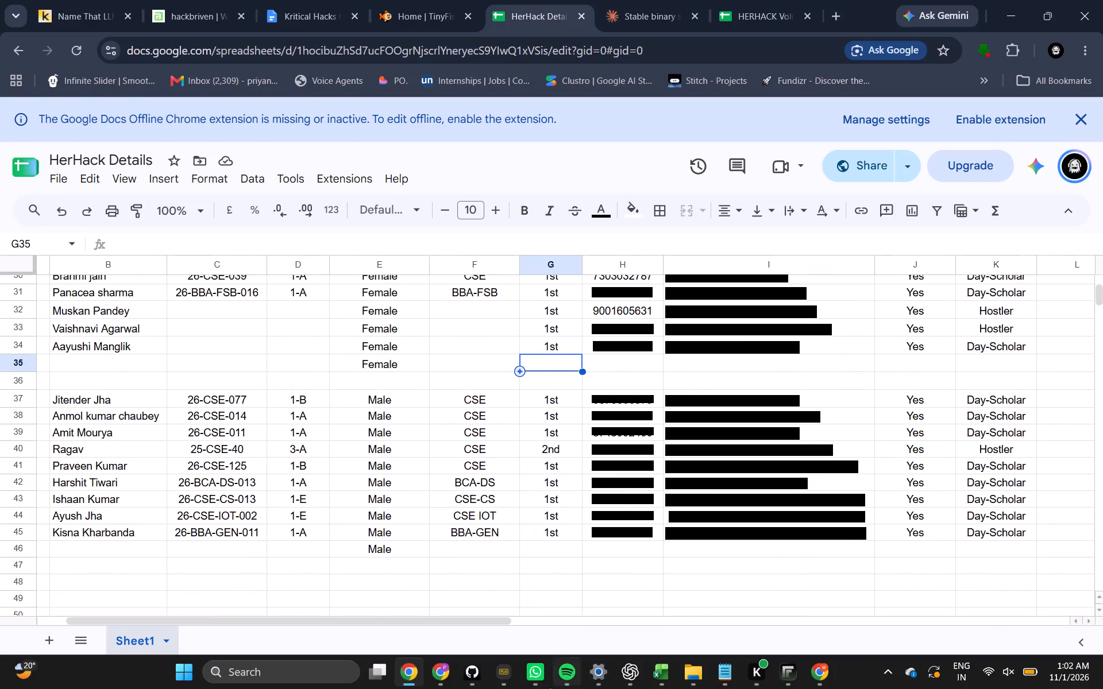
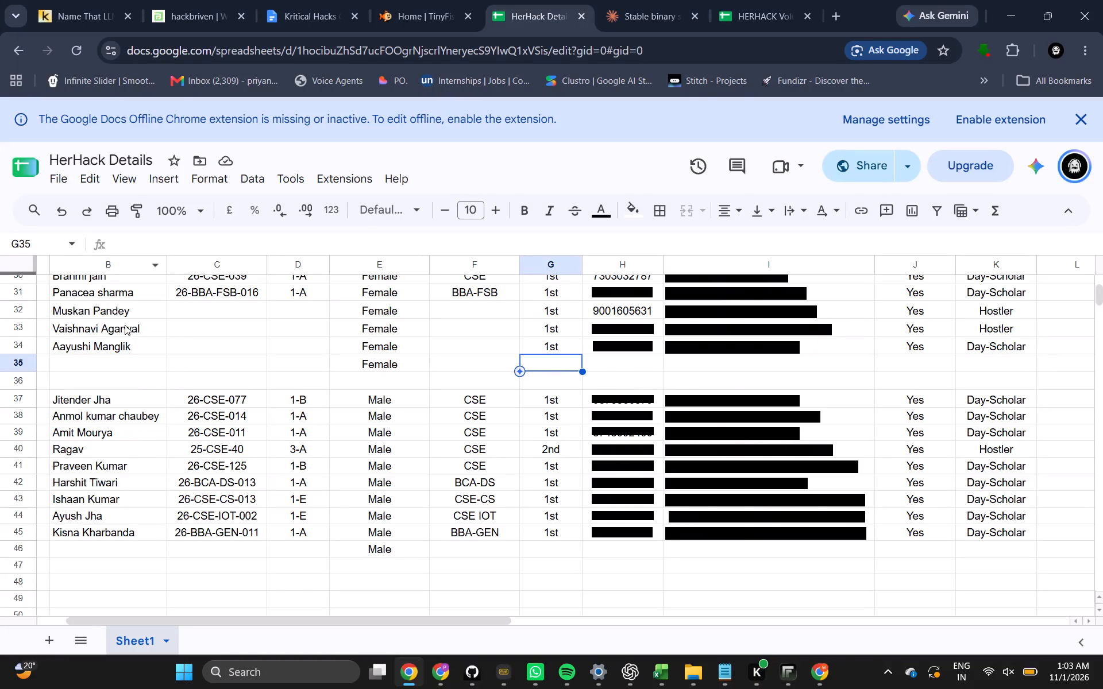
Enter the roll number for volunteer 18-F in cell C33, starting with the prefix 26-CSE-.
click(177, 323)
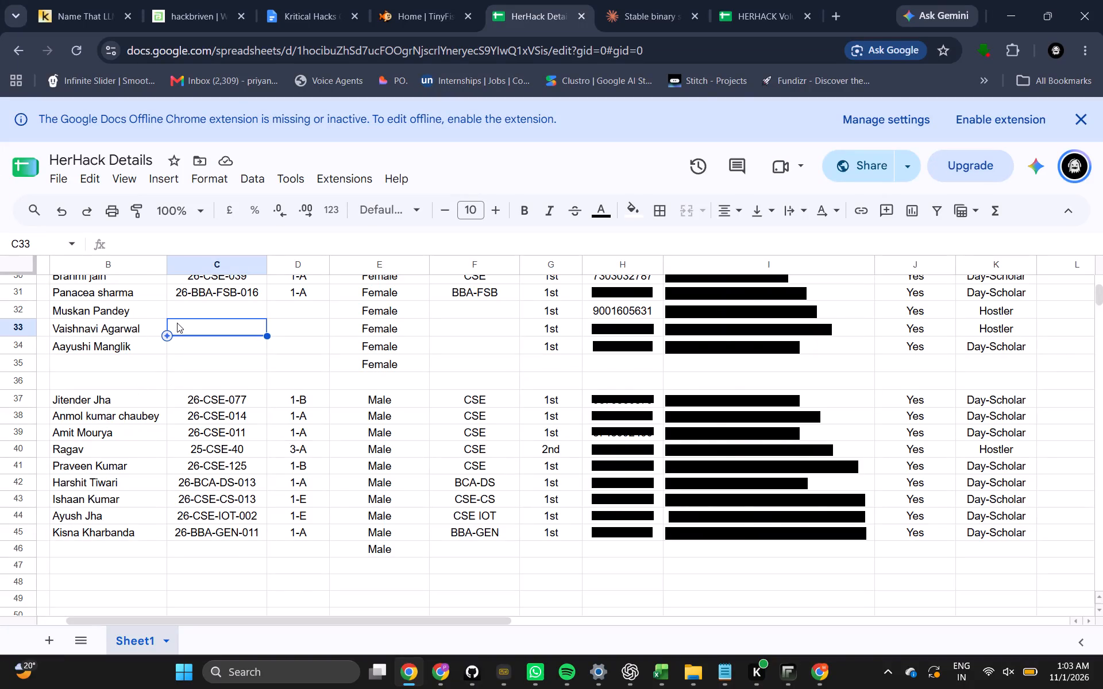
key(2)
key(6)
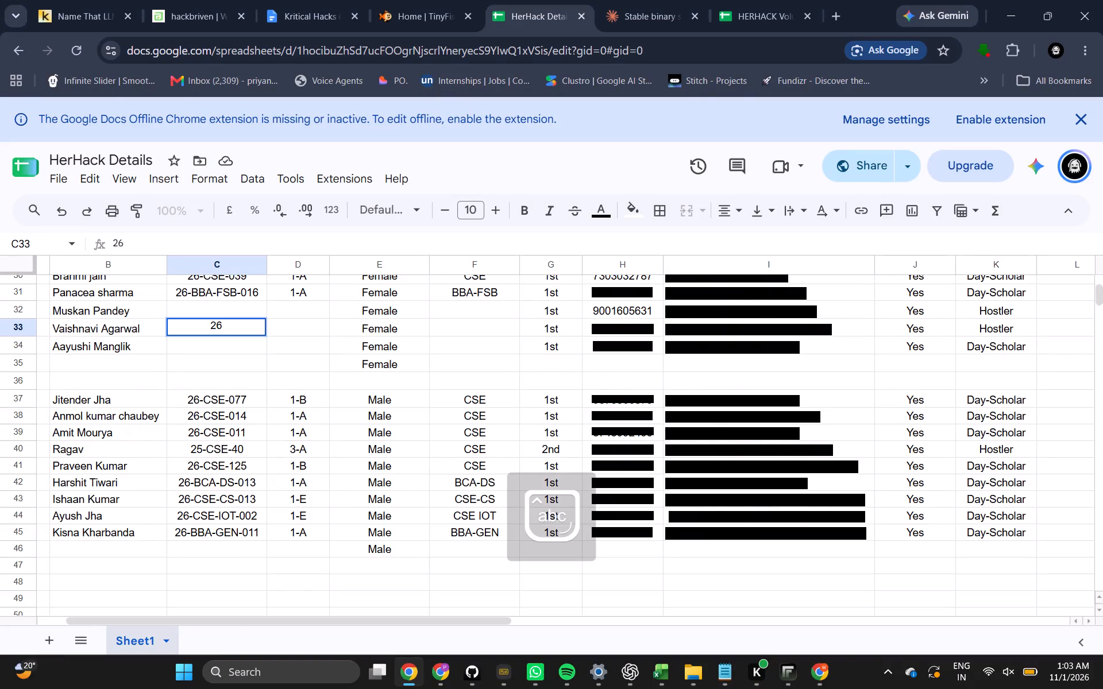
key(u)
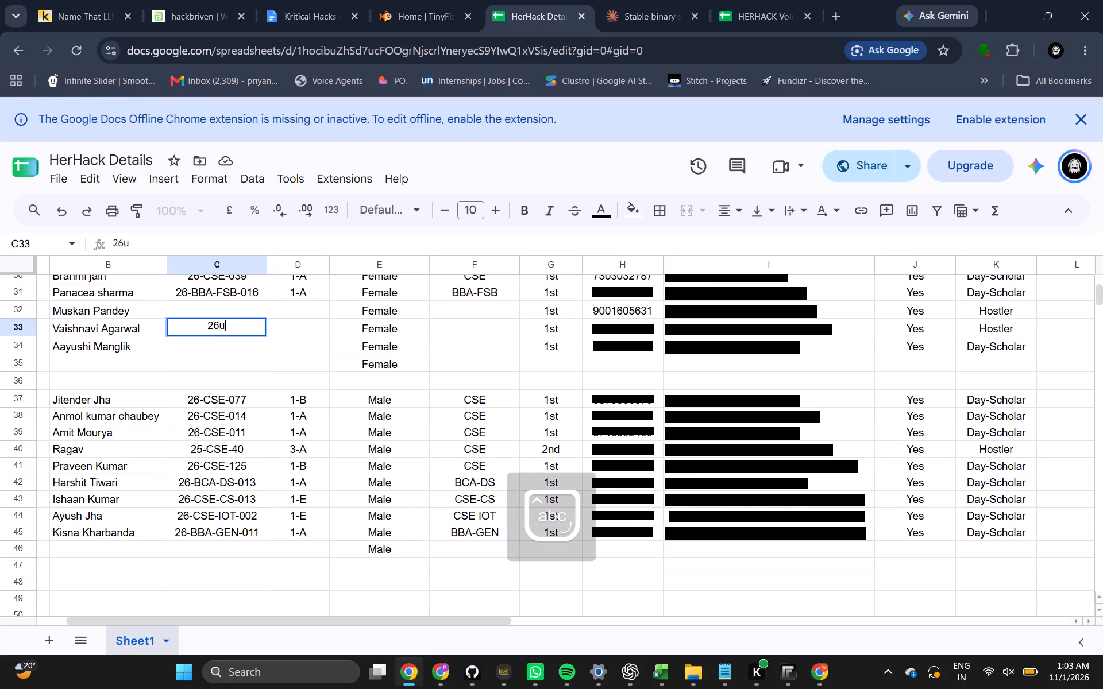
key(BackSpace)
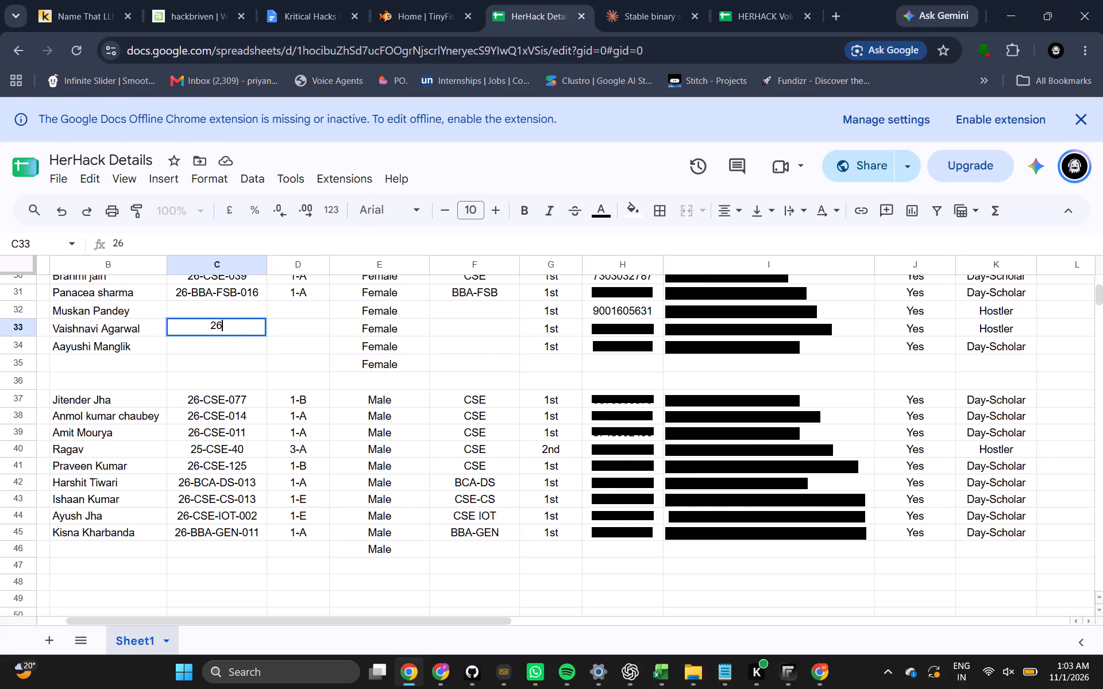
key(minus)
key(q)
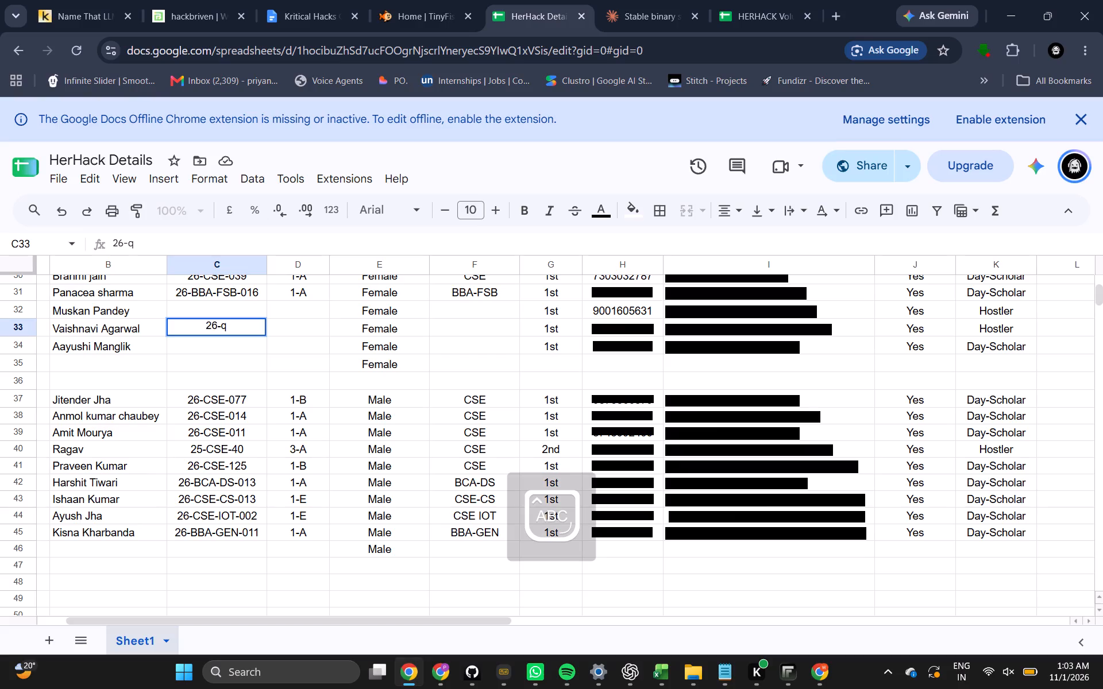
key(BackSpace)
text(CSE)
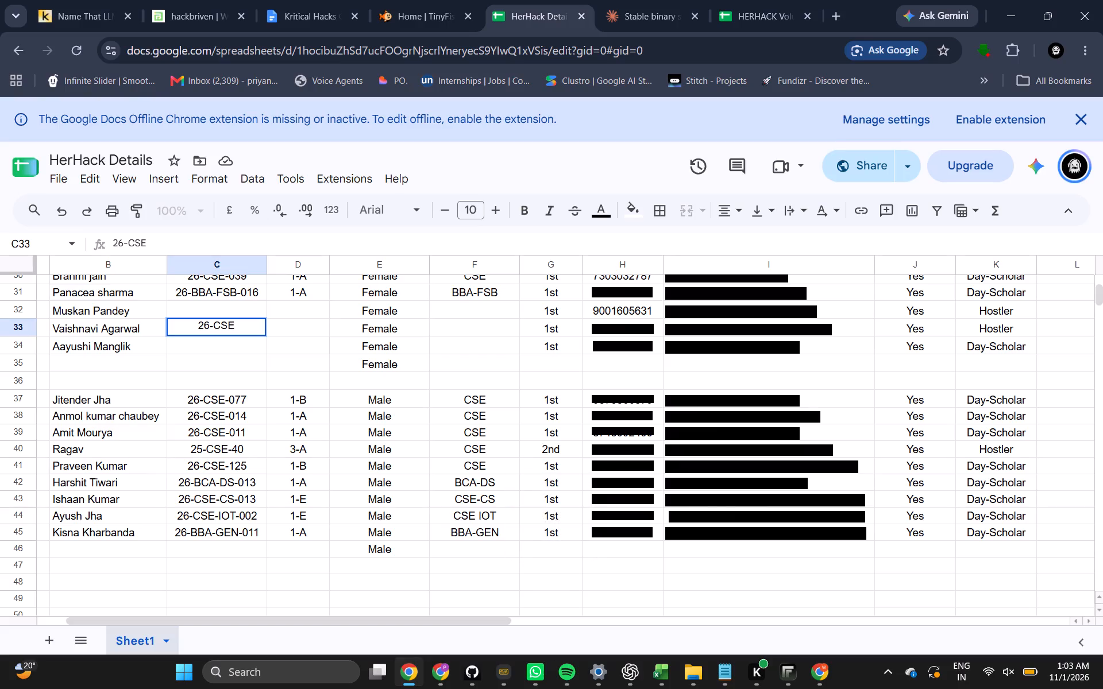
key(minus)
key(z)
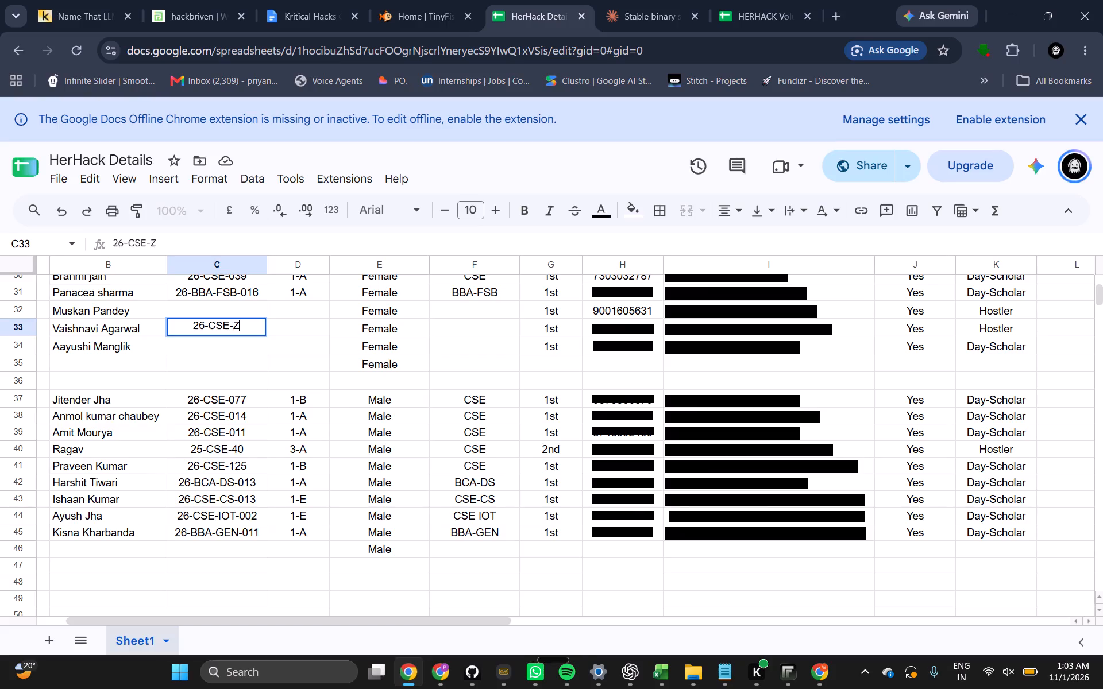